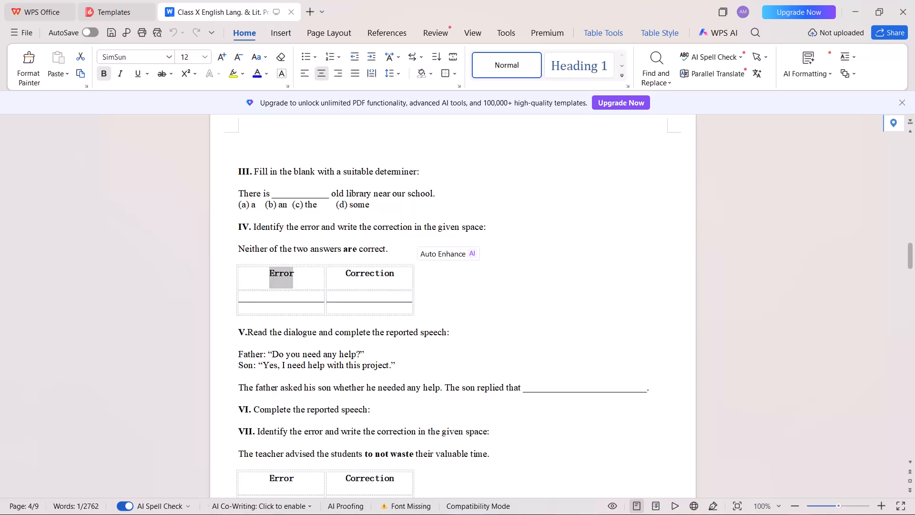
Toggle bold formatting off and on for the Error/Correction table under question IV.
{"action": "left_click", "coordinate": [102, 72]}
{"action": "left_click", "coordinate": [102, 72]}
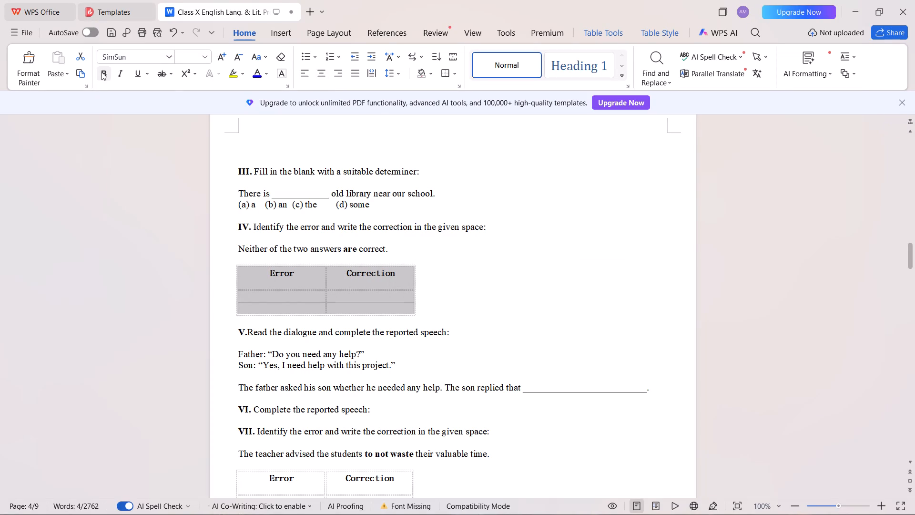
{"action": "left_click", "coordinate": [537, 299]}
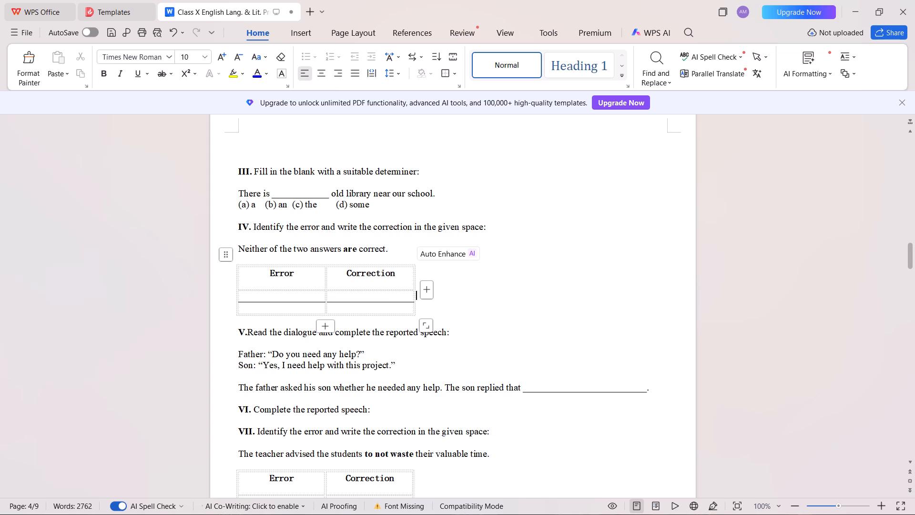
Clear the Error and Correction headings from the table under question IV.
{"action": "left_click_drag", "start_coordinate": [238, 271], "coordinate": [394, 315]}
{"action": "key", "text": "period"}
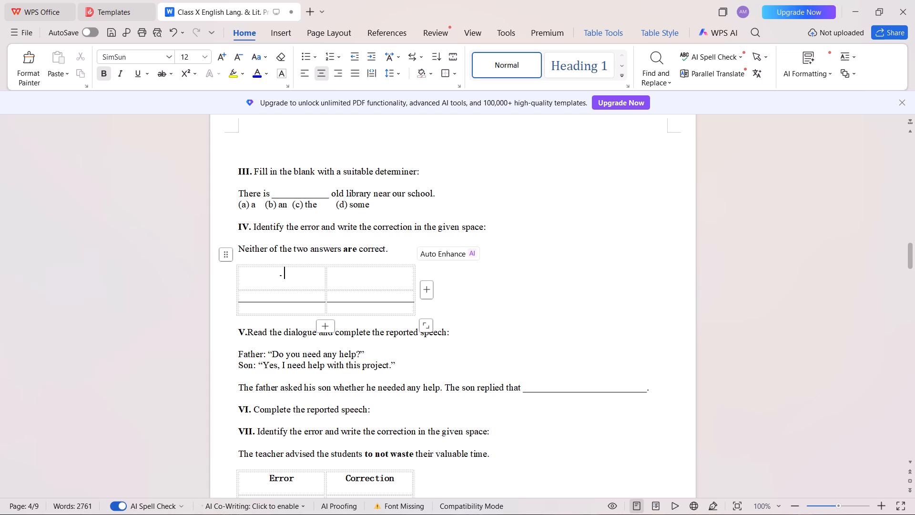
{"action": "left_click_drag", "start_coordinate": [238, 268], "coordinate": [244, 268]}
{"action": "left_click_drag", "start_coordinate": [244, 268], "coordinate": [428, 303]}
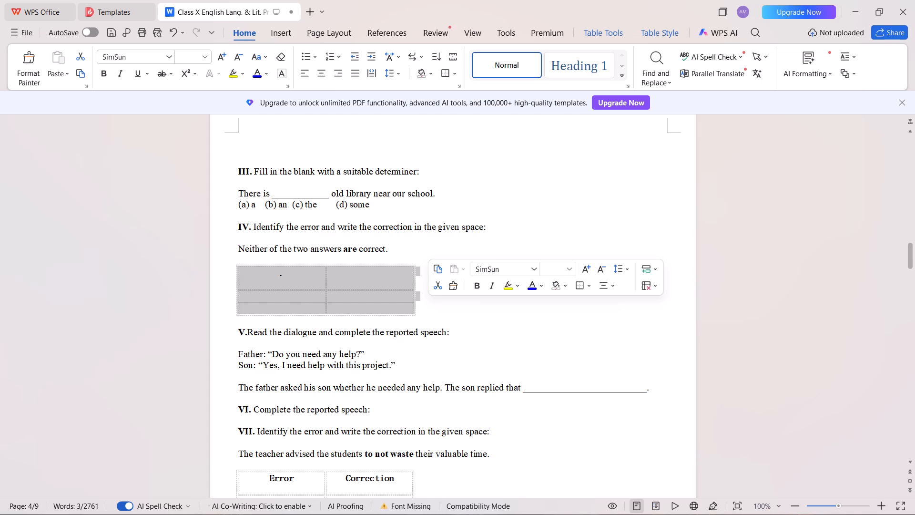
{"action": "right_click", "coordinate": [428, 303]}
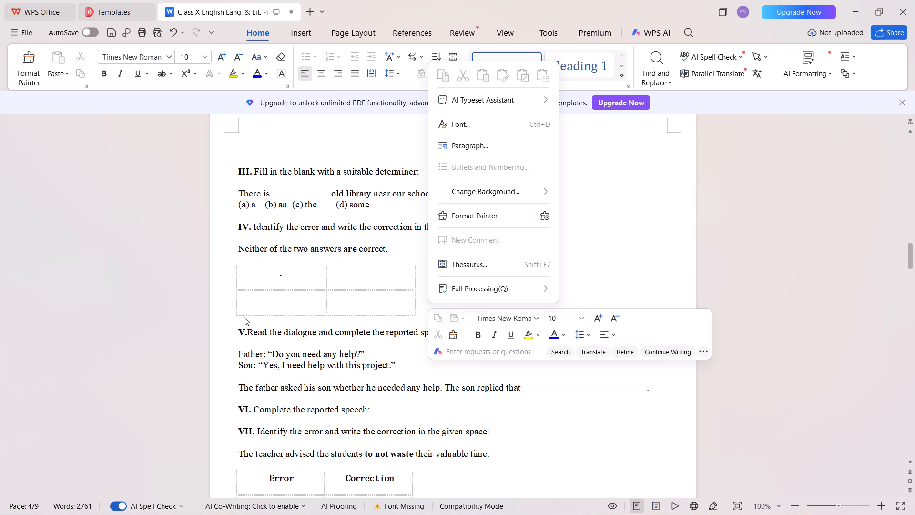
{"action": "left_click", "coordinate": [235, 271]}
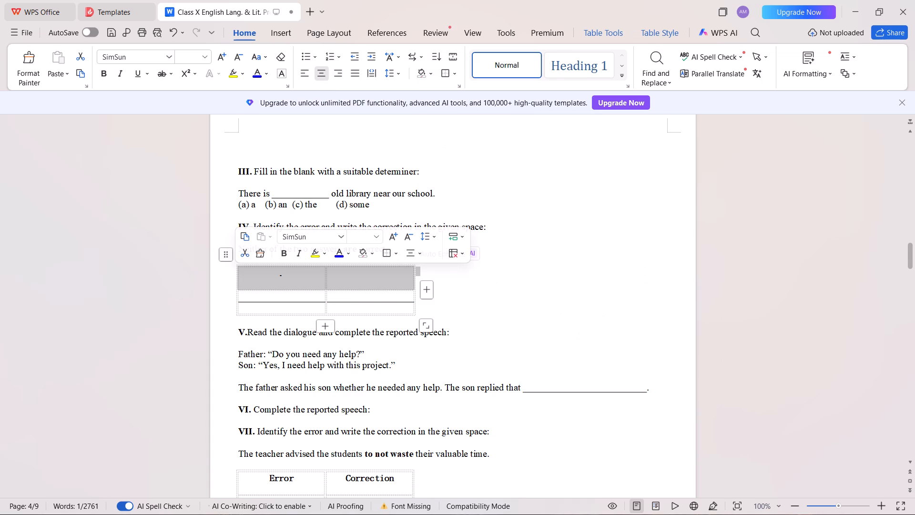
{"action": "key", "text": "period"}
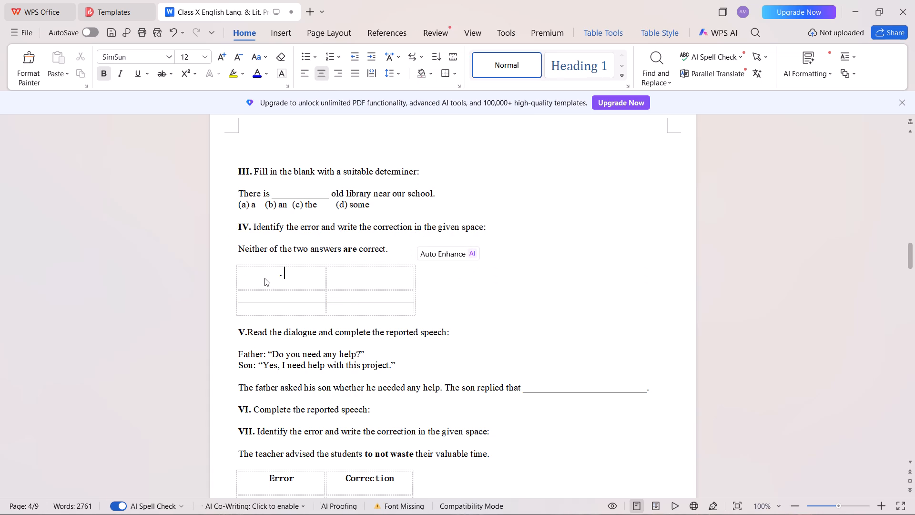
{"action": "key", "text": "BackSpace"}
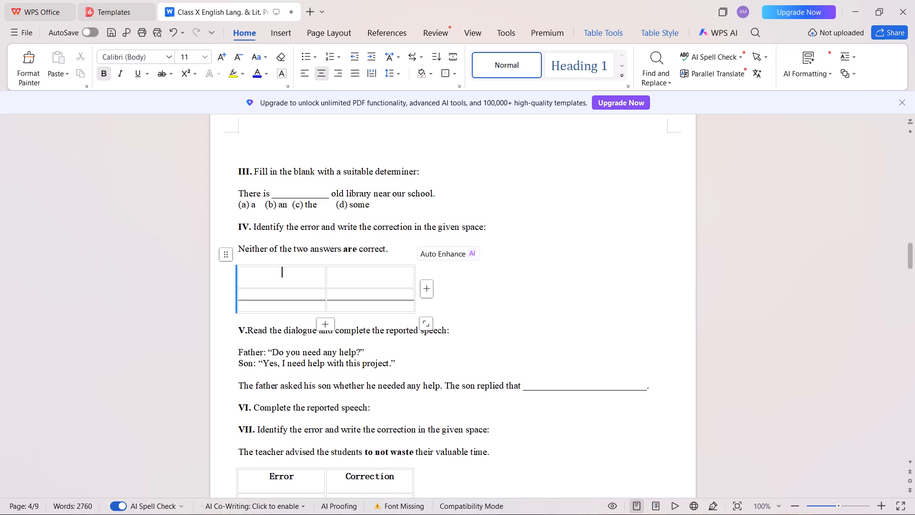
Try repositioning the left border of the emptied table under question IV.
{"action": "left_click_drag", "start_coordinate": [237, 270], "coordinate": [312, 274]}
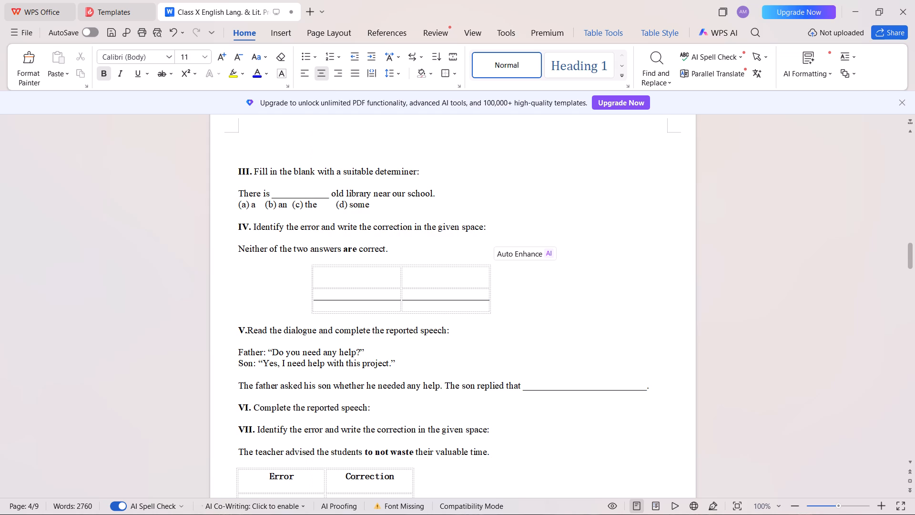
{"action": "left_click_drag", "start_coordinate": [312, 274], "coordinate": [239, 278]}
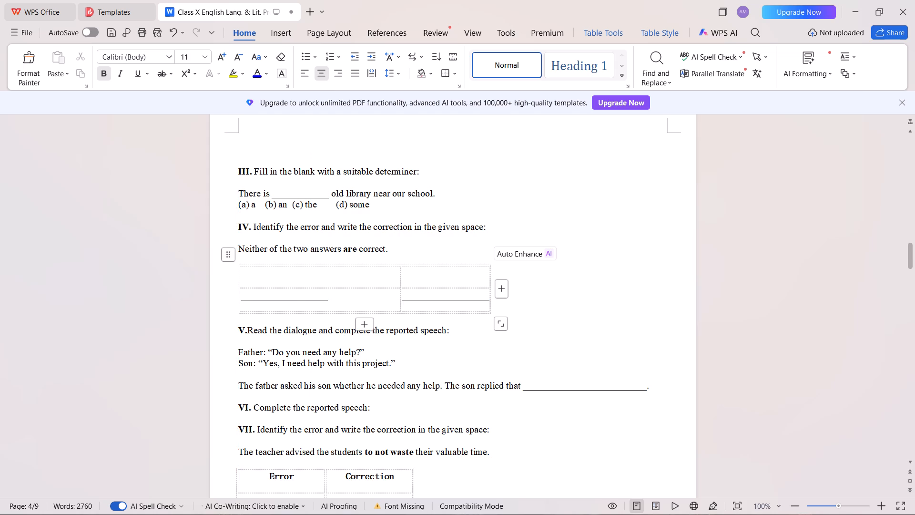
Delete all columns of the emptied table under question IV to remove it entirely.
{"action": "left_click_drag", "start_coordinate": [284, 275], "coordinate": [332, 289]}
{"action": "left_click_drag", "start_coordinate": [332, 289], "coordinate": [434, 307]}
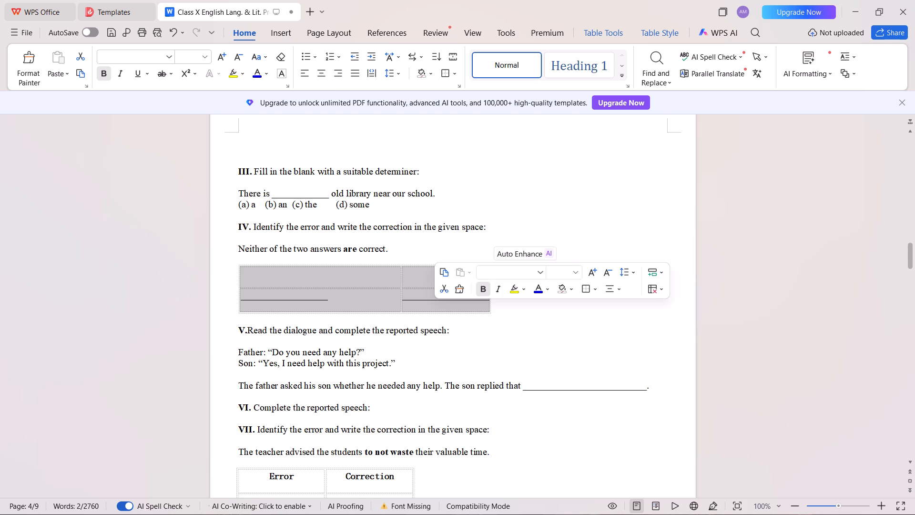
{"action": "right_click", "coordinate": [434, 307]}
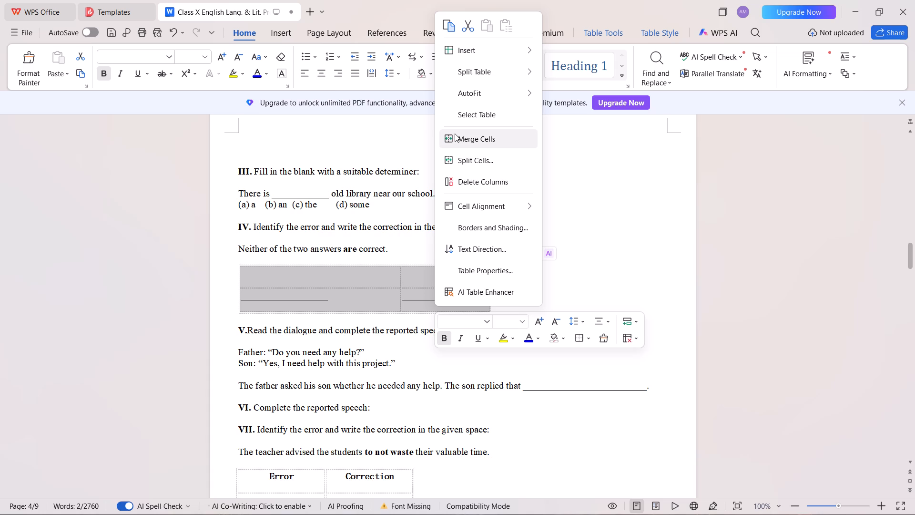
{"action": "left_click", "coordinate": [483, 180]}
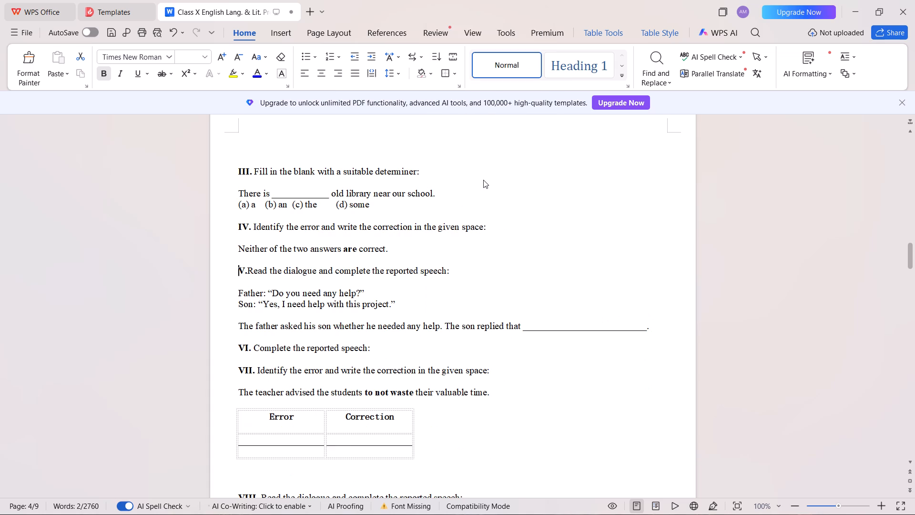
Insert a 2 × 2 table on a new line below "Neither of the two answers are correct.".
{"action": "left_click", "coordinate": [396, 247]}
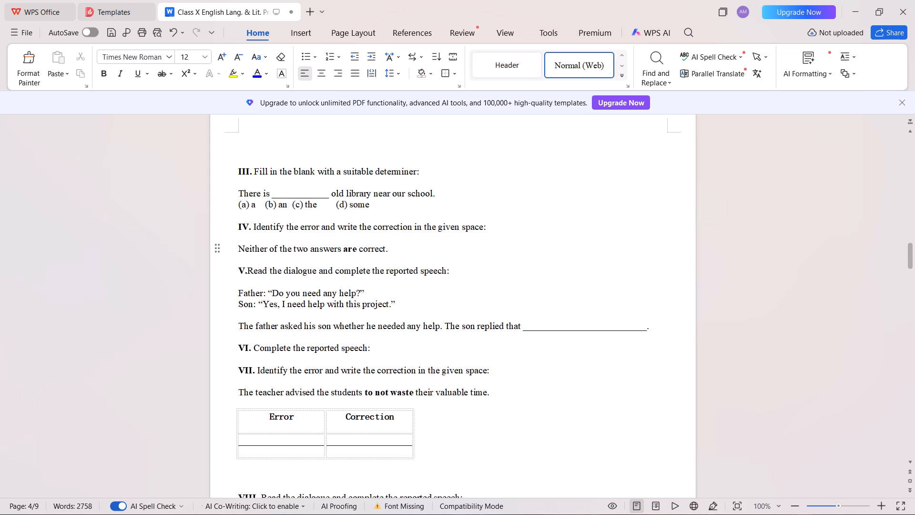
{"action": "key", "text": "Return"}
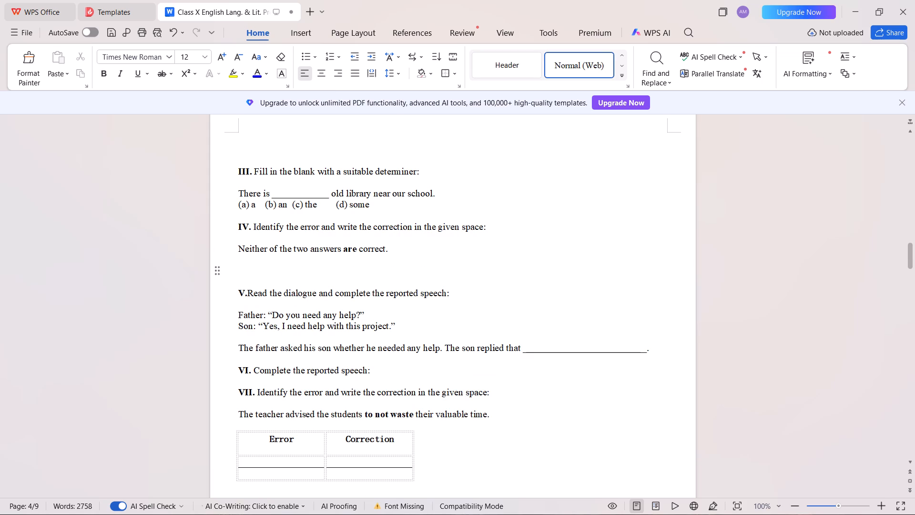
{"action": "left_click", "coordinate": [295, 35]}
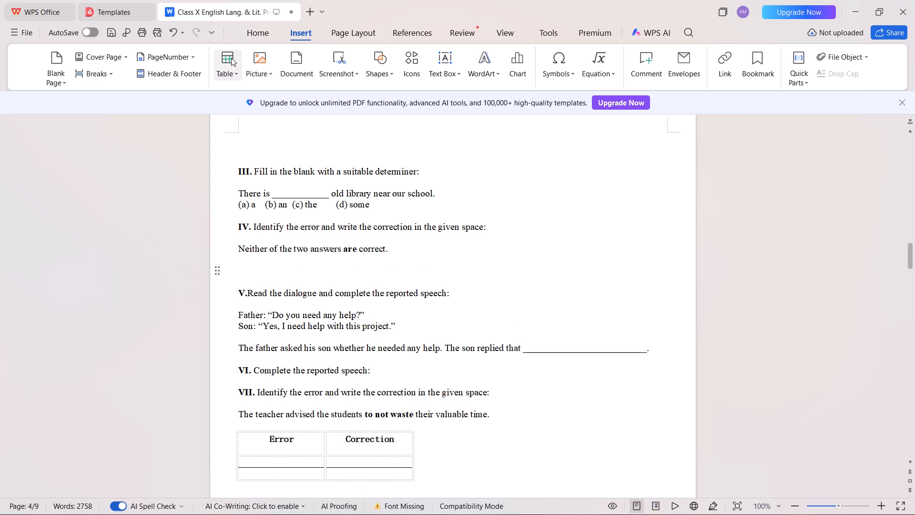
{"action": "left_click", "coordinate": [228, 55]}
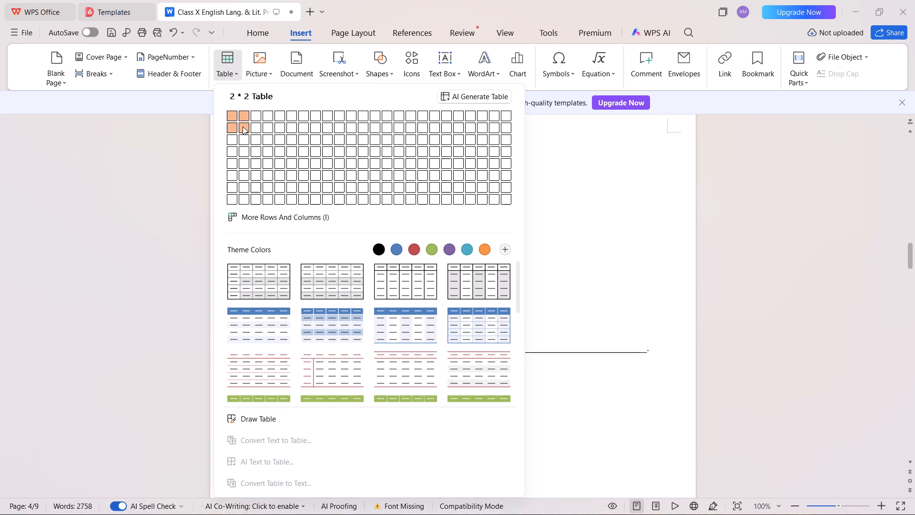
{"action": "left_click", "coordinate": [243, 126]}
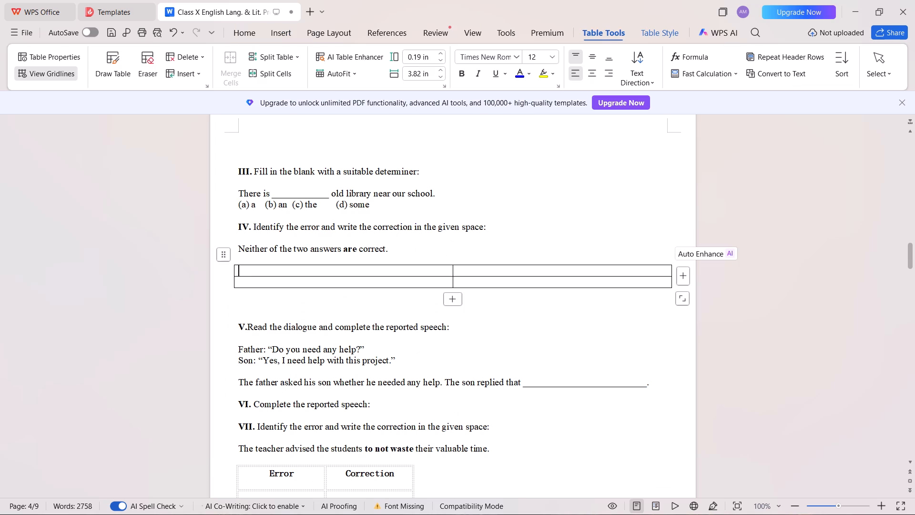
Enter the headings "Incorrect" and "Correct" in the first row of the new table.
{"action": "left_click", "coordinate": [324, 269]}
{"action": "type", "text": "Incorrect"}
{"action": "key", "text": "Right"}
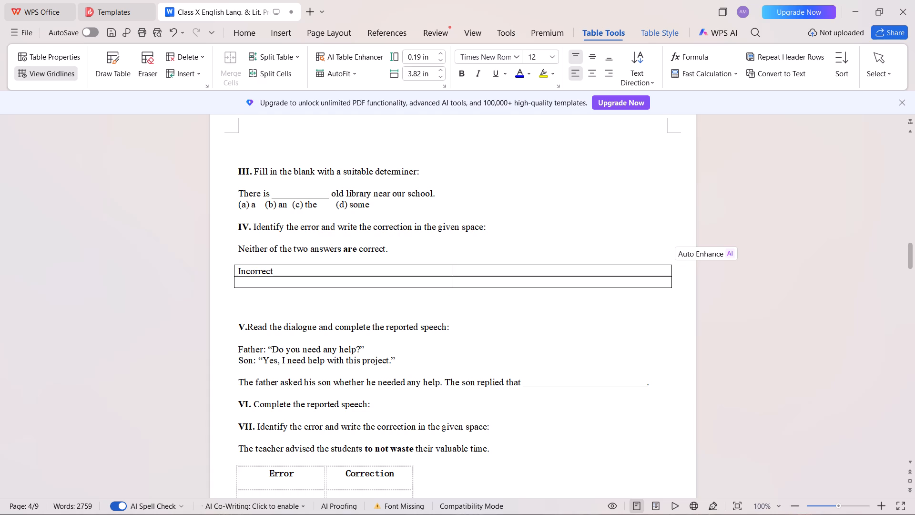
{"action": "type", "text": "Correct"}
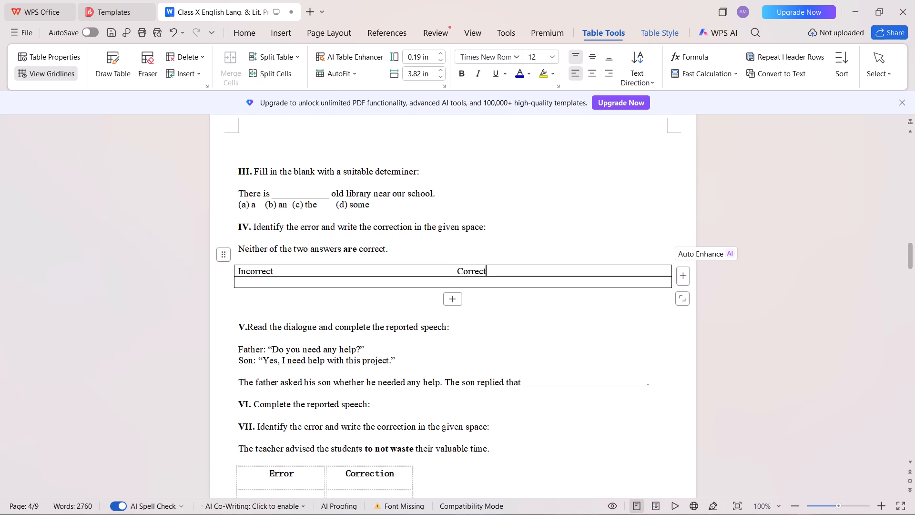
Centre the Incorrect and Correct headings within their cells in the new table.
{"action": "left_click_drag", "start_coordinate": [239, 270], "coordinate": [473, 272]}
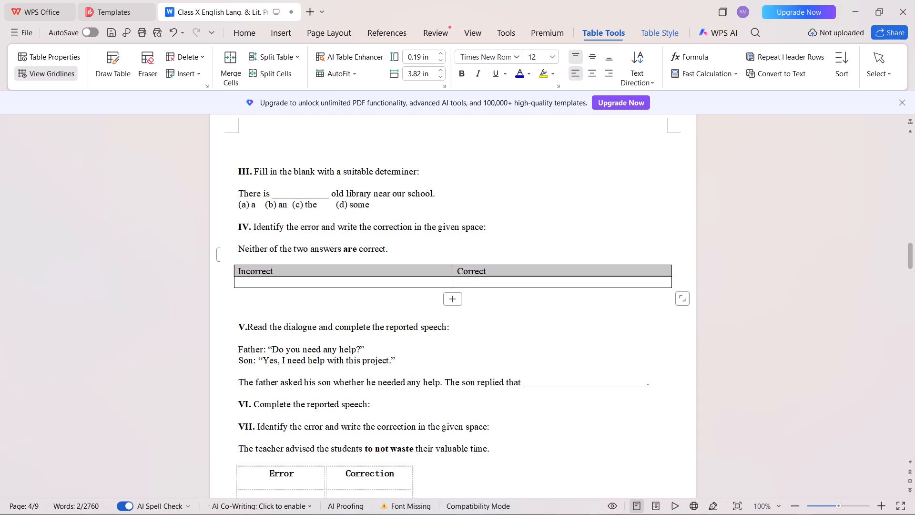
{"action": "left_click_drag", "start_coordinate": [473, 272], "coordinate": [474, 272]}
{"action": "left_click", "coordinate": [248, 35]}
{"action": "left_click", "coordinate": [320, 77]}
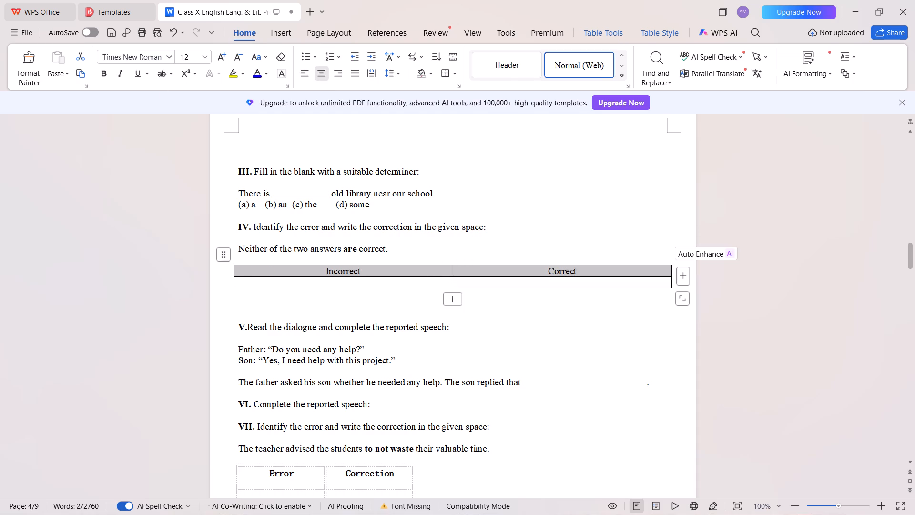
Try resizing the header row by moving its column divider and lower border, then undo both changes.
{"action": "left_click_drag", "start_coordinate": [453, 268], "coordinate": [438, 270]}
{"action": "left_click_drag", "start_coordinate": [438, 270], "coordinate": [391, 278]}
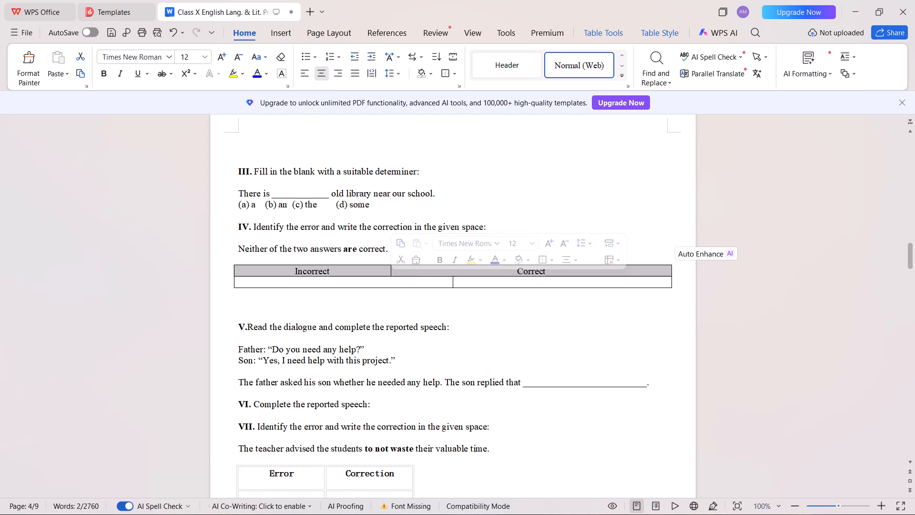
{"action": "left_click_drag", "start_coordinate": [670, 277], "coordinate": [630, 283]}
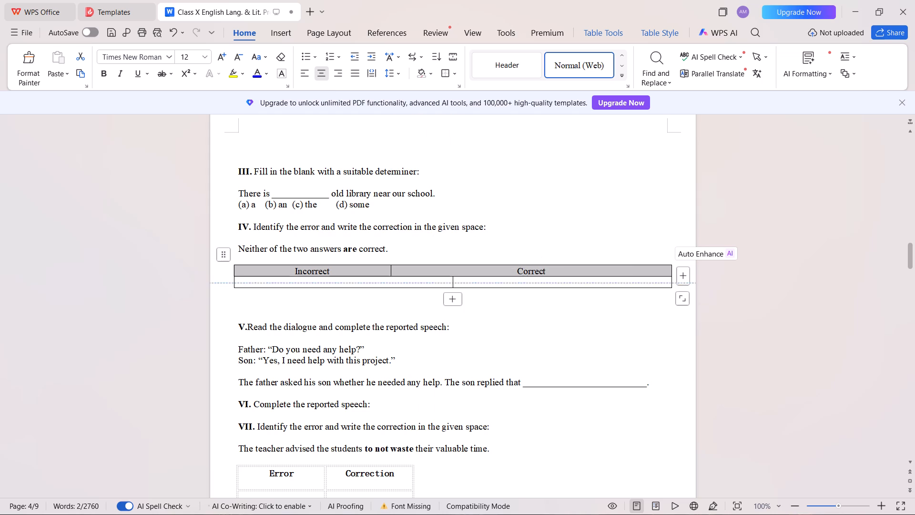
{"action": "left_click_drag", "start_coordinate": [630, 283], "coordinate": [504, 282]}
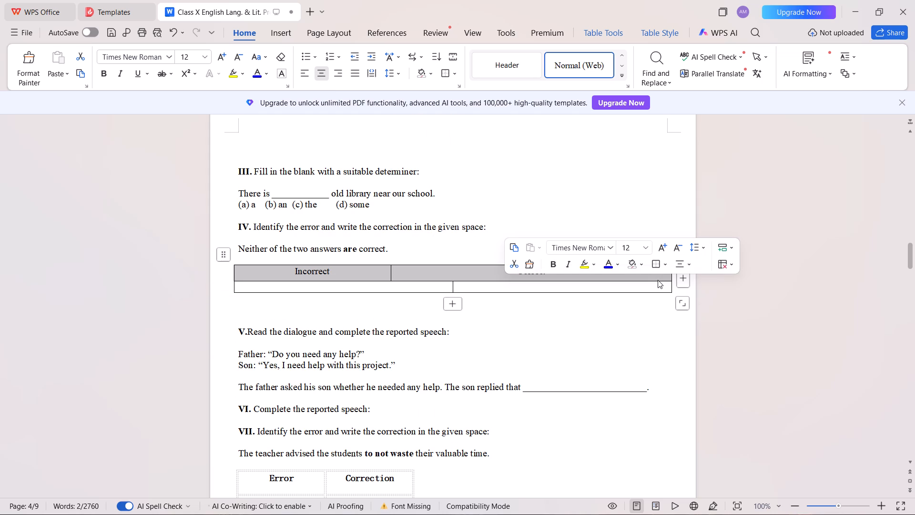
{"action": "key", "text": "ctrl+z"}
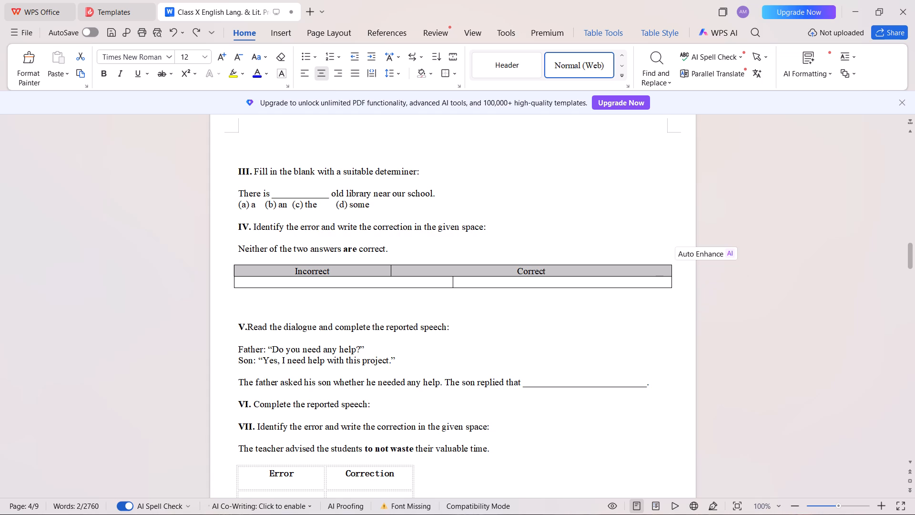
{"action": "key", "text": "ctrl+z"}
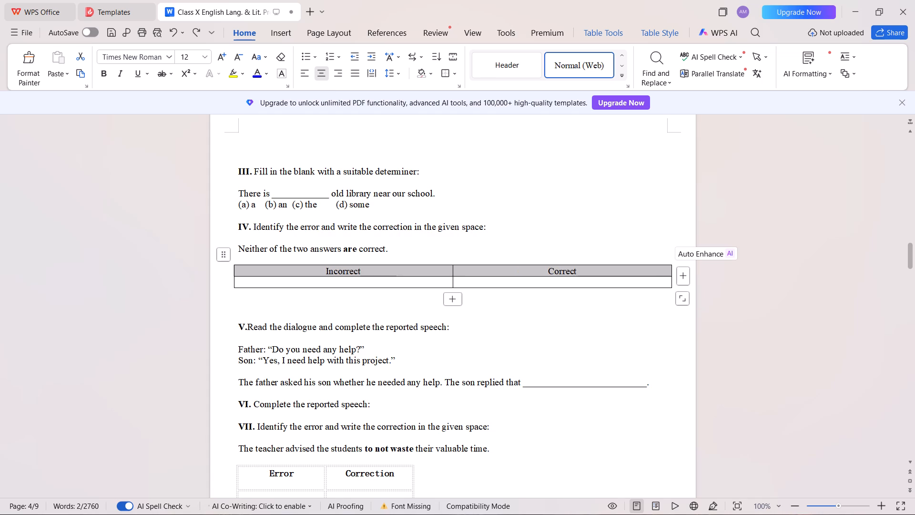
Narrow the whole Correct column by pulling the table's right border inward, with no cells selected.
{"action": "left_click", "coordinate": [659, 332]}
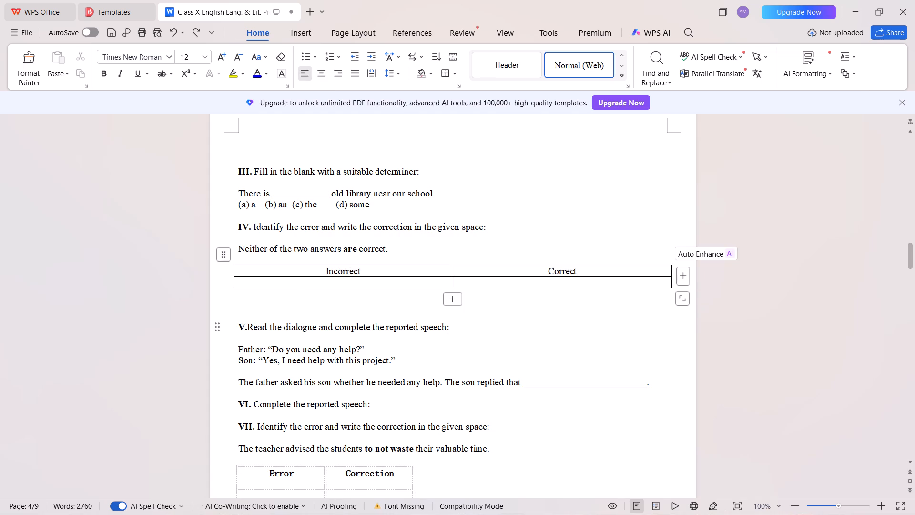
{"action": "left_click_drag", "start_coordinate": [671, 278], "coordinate": [580, 287]}
{"action": "left_click_drag", "start_coordinate": [580, 287], "coordinate": [578, 288]}
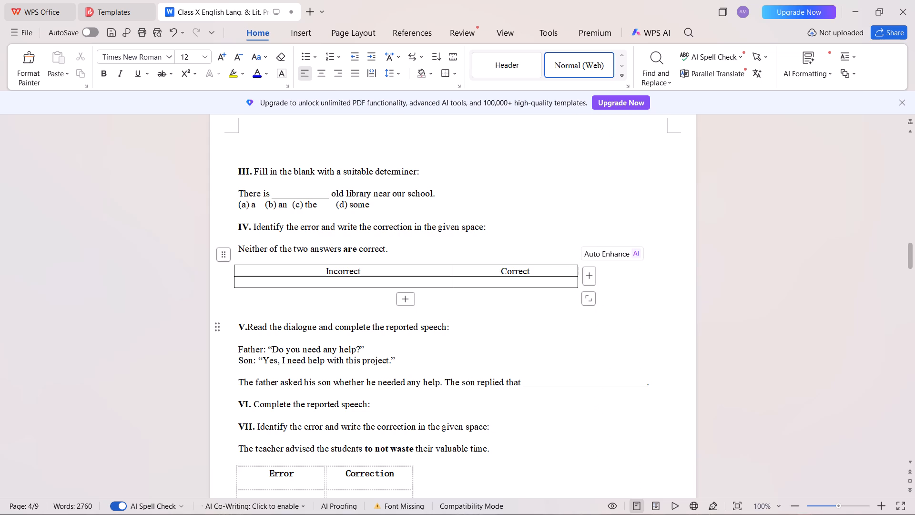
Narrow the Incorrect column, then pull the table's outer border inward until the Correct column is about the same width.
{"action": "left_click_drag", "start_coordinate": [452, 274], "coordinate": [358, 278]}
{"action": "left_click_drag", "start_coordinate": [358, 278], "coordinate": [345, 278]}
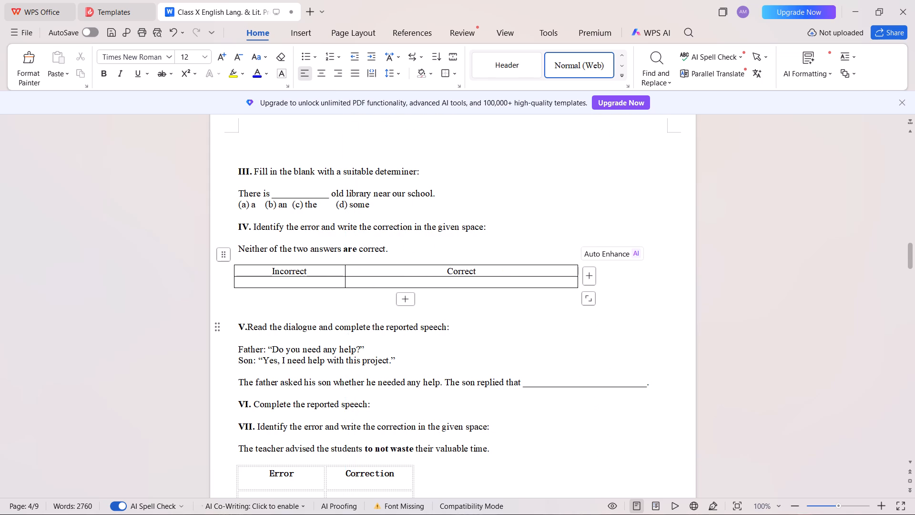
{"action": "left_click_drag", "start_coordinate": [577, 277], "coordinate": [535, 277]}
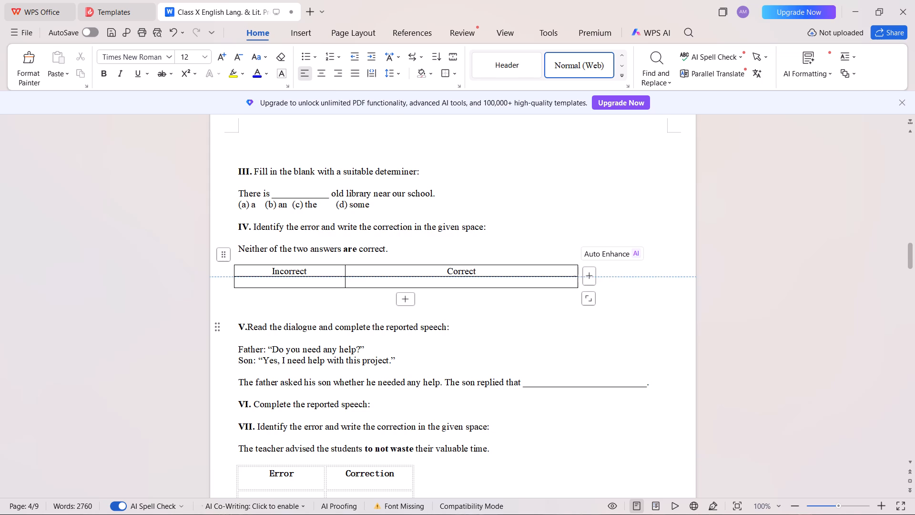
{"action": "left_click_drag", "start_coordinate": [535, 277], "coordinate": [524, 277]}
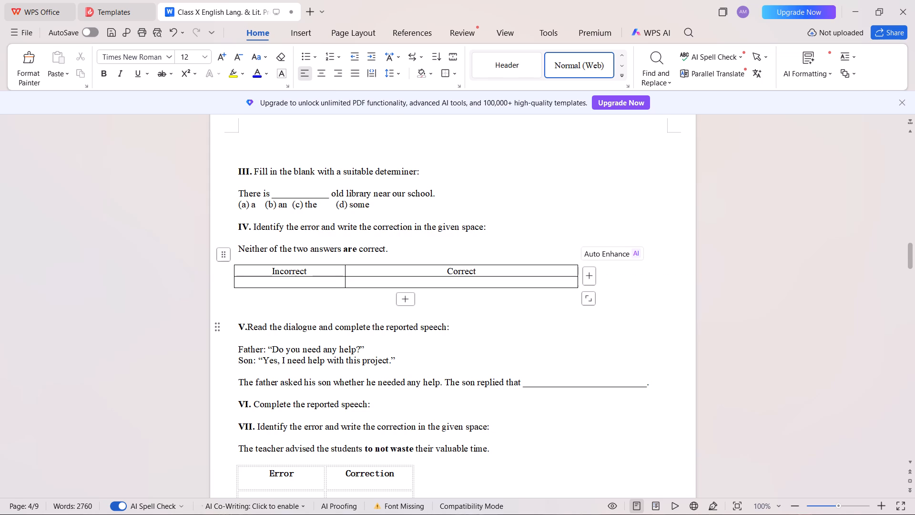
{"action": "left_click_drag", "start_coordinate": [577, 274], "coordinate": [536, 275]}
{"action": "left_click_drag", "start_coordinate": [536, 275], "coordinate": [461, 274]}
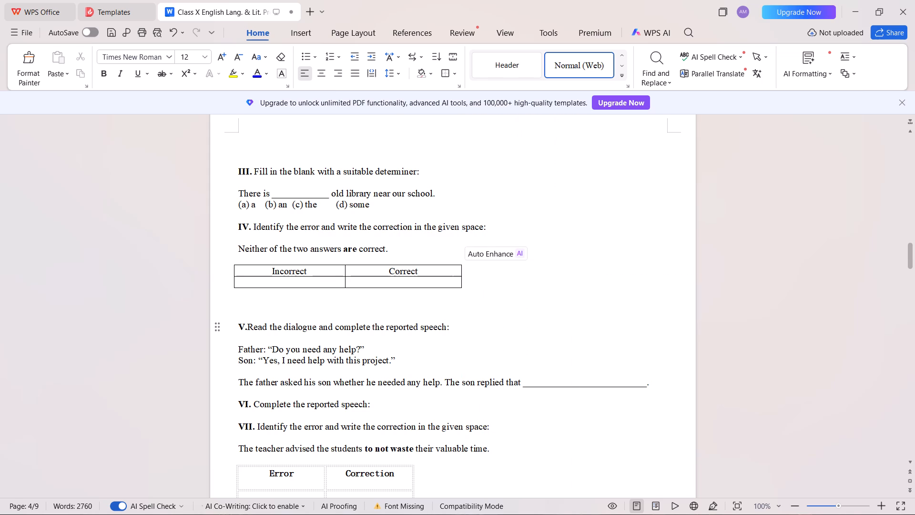
Apply the AI Auto Enhance to the question IV Incorrect/Correct table, keeping its original style.
{"action": "left_click", "coordinate": [579, 296]}
{"action": "left_click", "coordinate": [520, 310]}
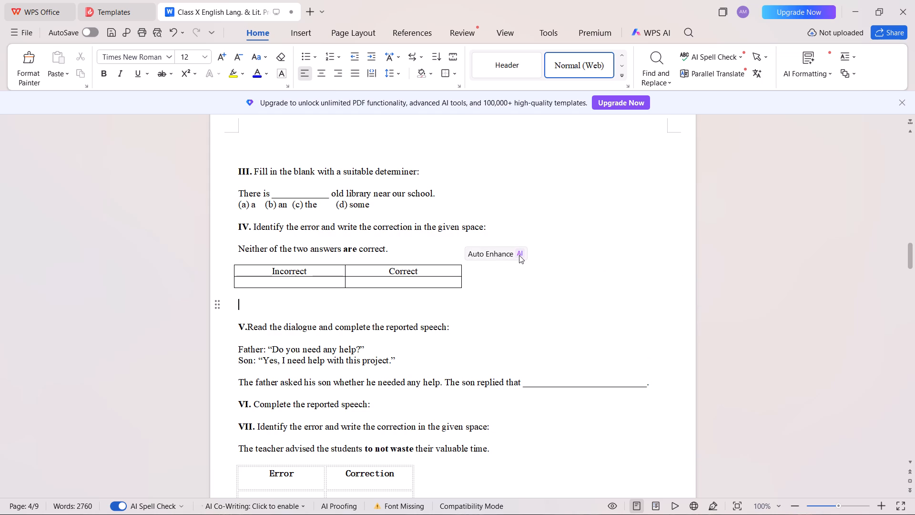
{"action": "left_click", "coordinate": [519, 255]}
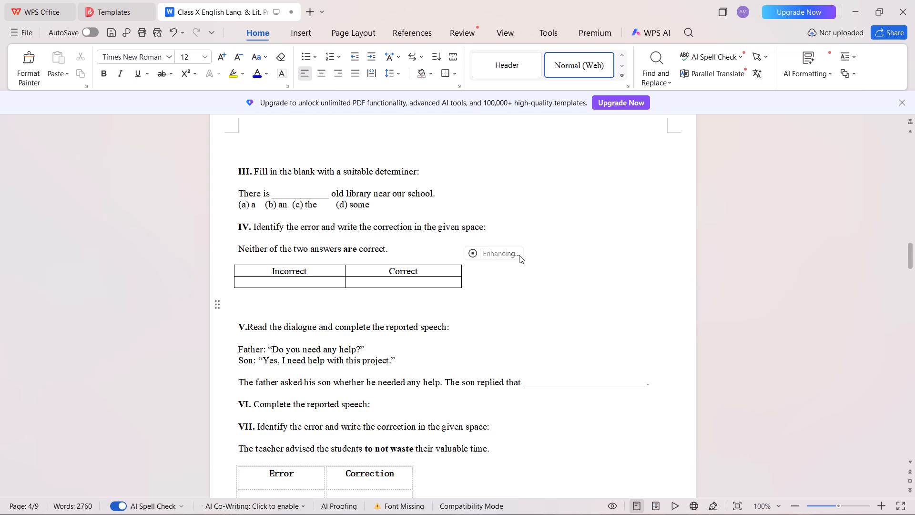
{"action": "right_click", "coordinate": [519, 255]}
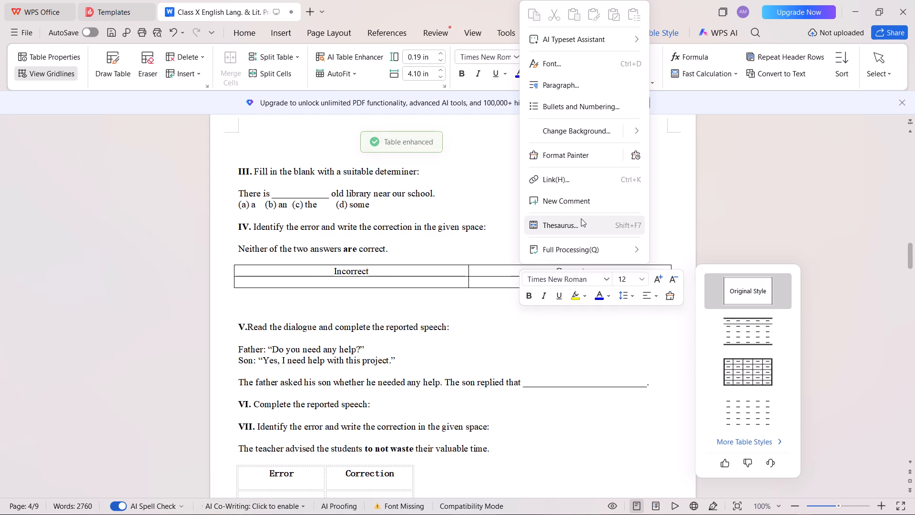
{"action": "left_click", "coordinate": [553, 16]}
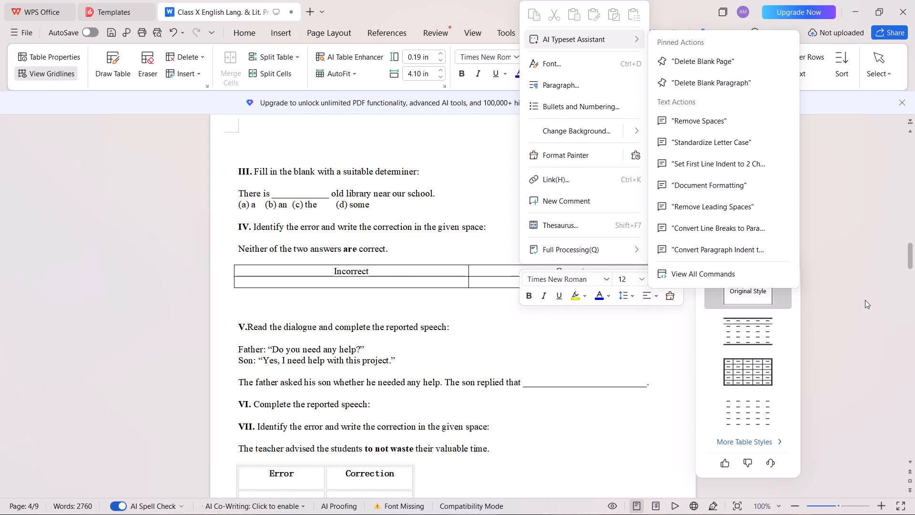
{"action": "left_click", "coordinate": [865, 300]}
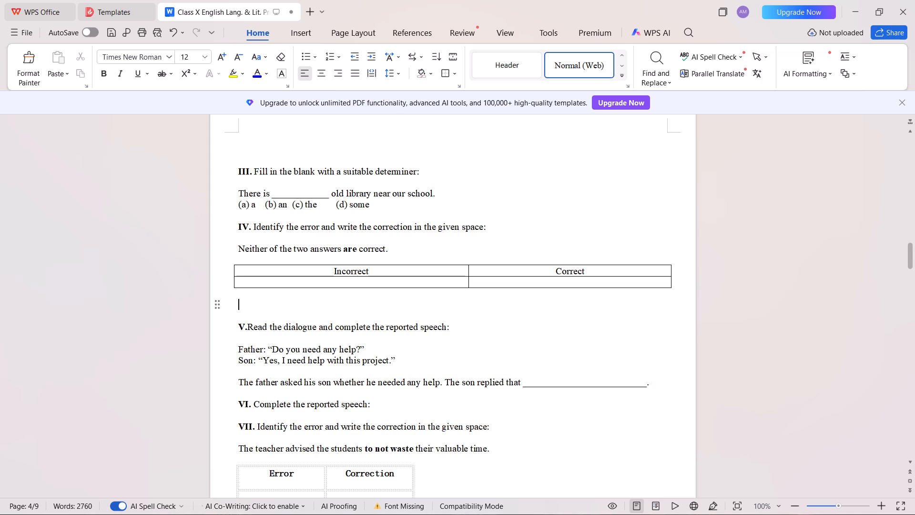
Remove the blank line between the Incorrect/Correct table and the question V heading.
{"action": "left_click", "coordinate": [234, 326]}
{"action": "key", "text": "BackSpace"}
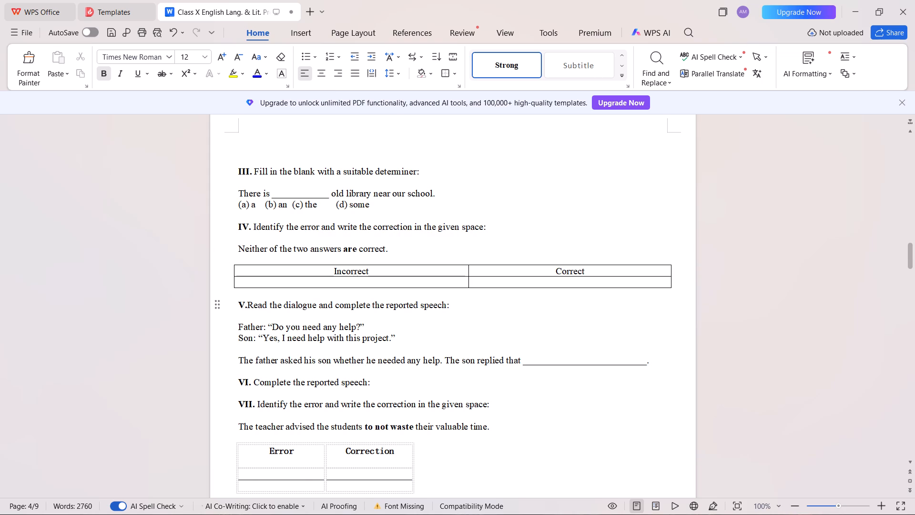
Delete the whole Error/Correction table under question VII.
{"action": "scroll", "coordinate": [279, 319], "scroll_direction": "down", "scroll_amount": 4}
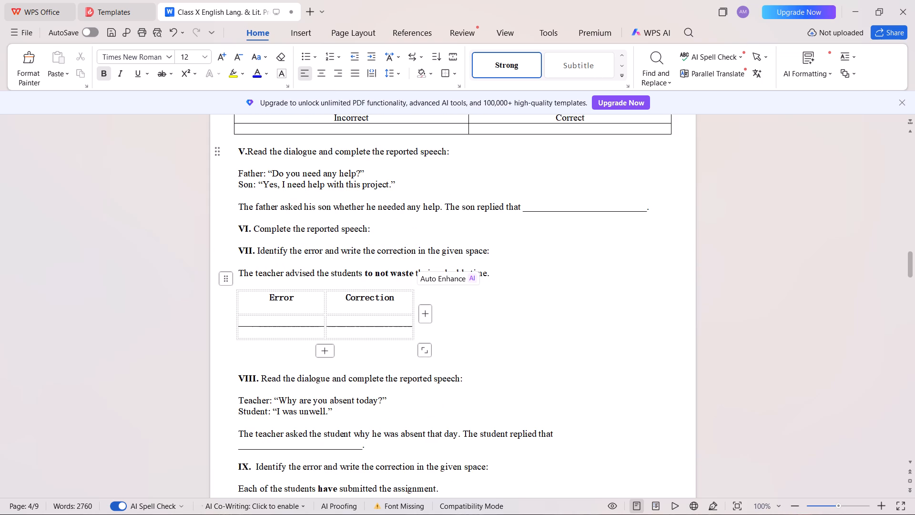
{"action": "left_click_drag", "start_coordinate": [242, 297], "coordinate": [391, 330]}
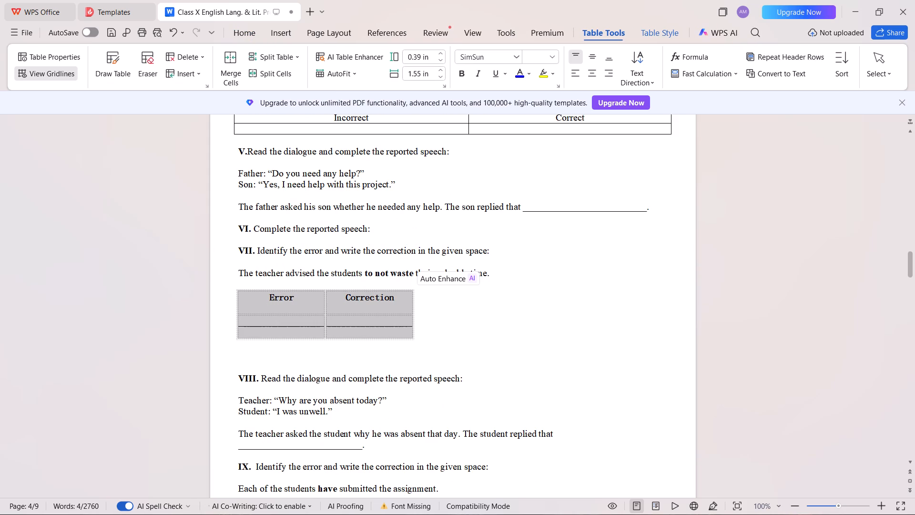
{"action": "left_click_drag", "start_coordinate": [391, 330], "coordinate": [395, 331]}
{"action": "right_click", "coordinate": [395, 331]}
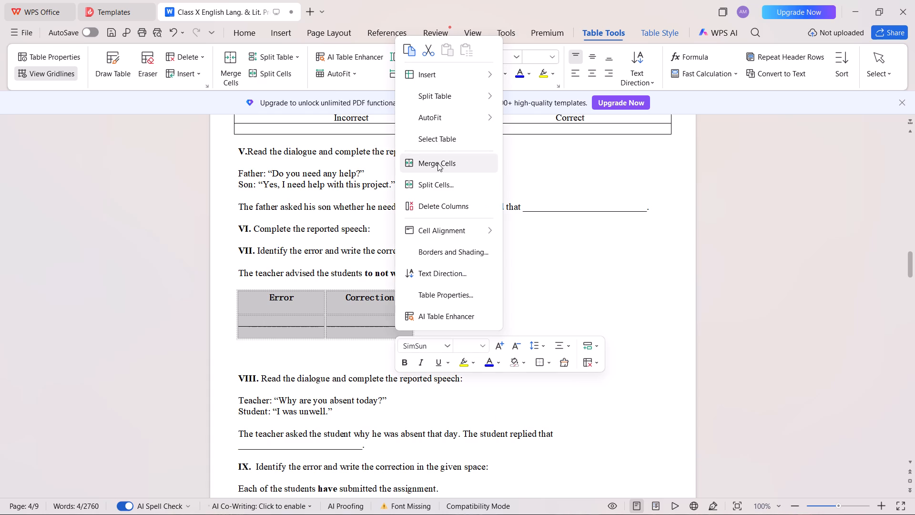
{"action": "left_click", "coordinate": [439, 209]}
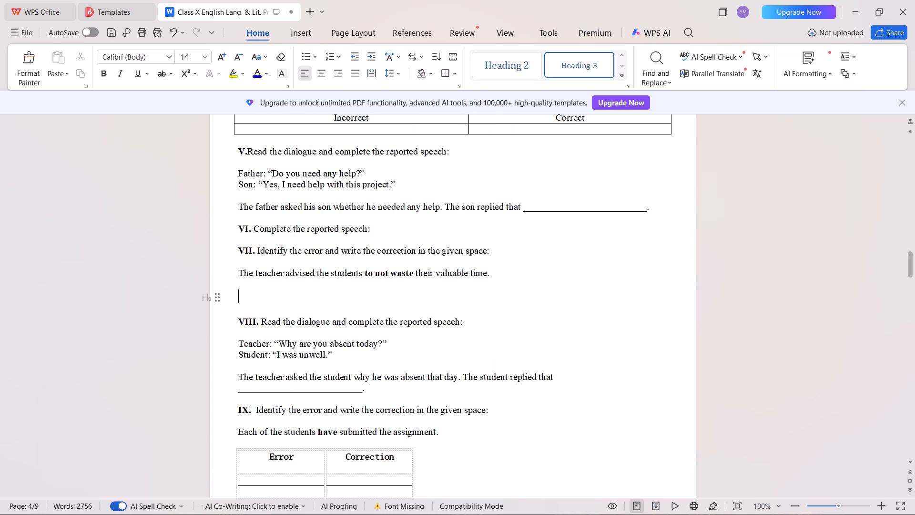
Copy both rows of the Incorrect/Correct table under question IV.
{"action": "scroll", "coordinate": [315, 205], "scroll_direction": "up", "scroll_amount": 2}
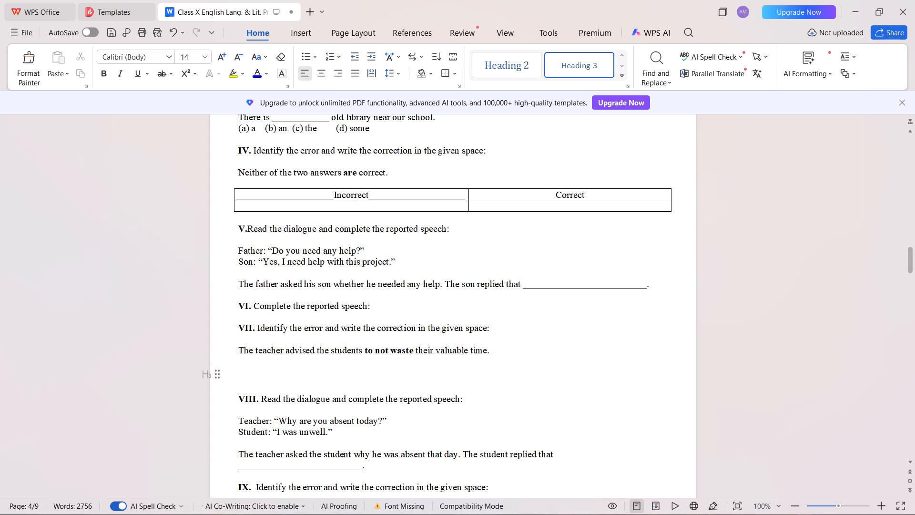
{"action": "left_click_drag", "start_coordinate": [229, 187], "coordinate": [318, 189]}
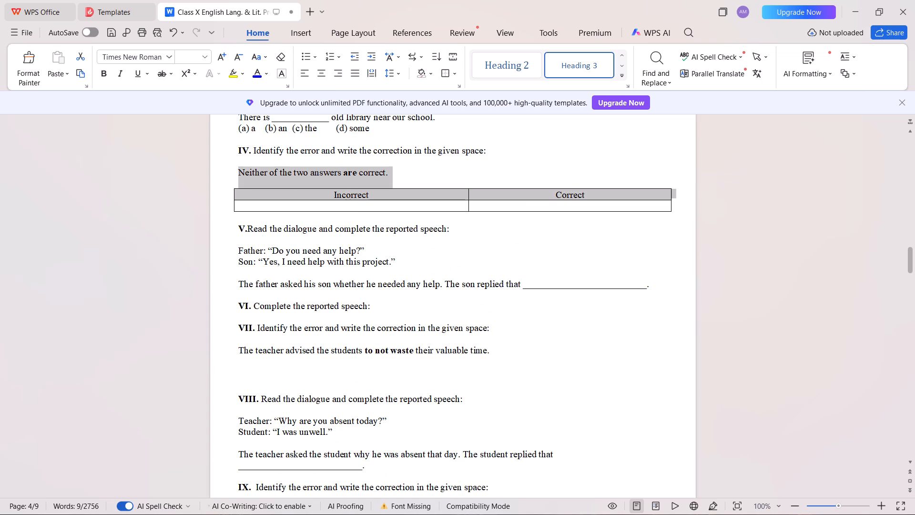
{"action": "left_click", "coordinate": [225, 194]}
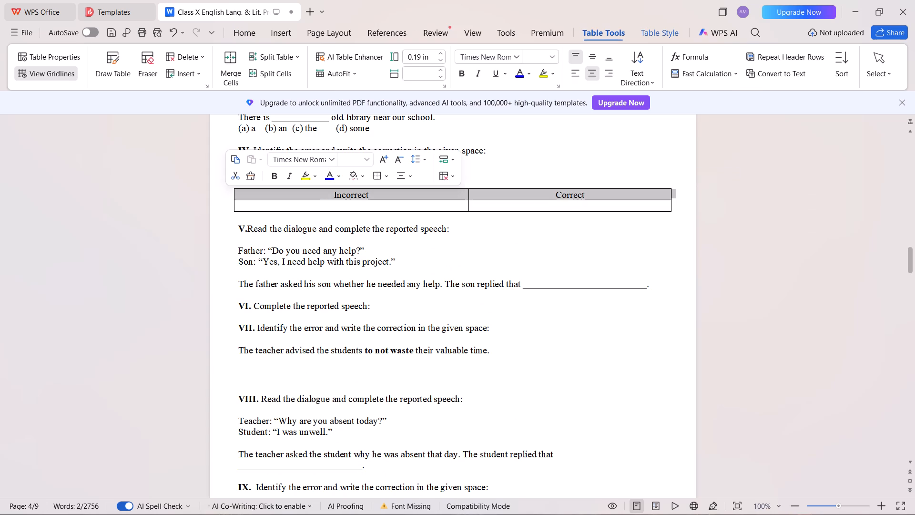
{"action": "left_click", "coordinate": [115, 207]}
{"action": "left_click", "coordinate": [129, 207]}
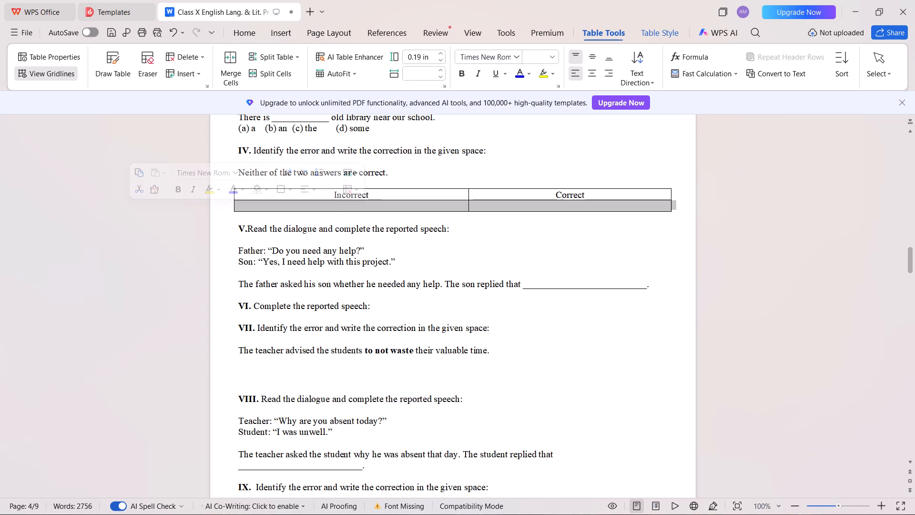
{"action": "left_click", "coordinate": [84, 221]}
{"action": "left_click", "coordinate": [225, 192]}
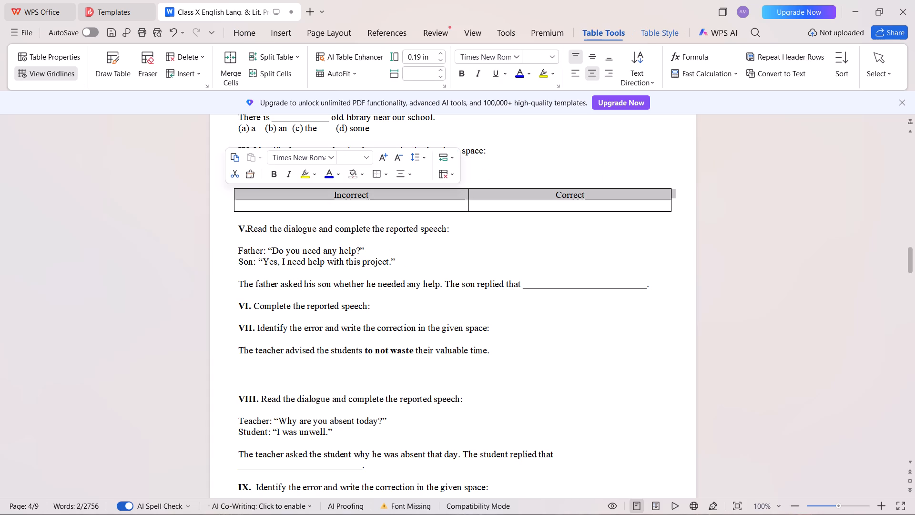
{"action": "left_click_drag", "start_coordinate": [234, 193], "coordinate": [621, 209]}
{"action": "right_click", "coordinate": [621, 209]}
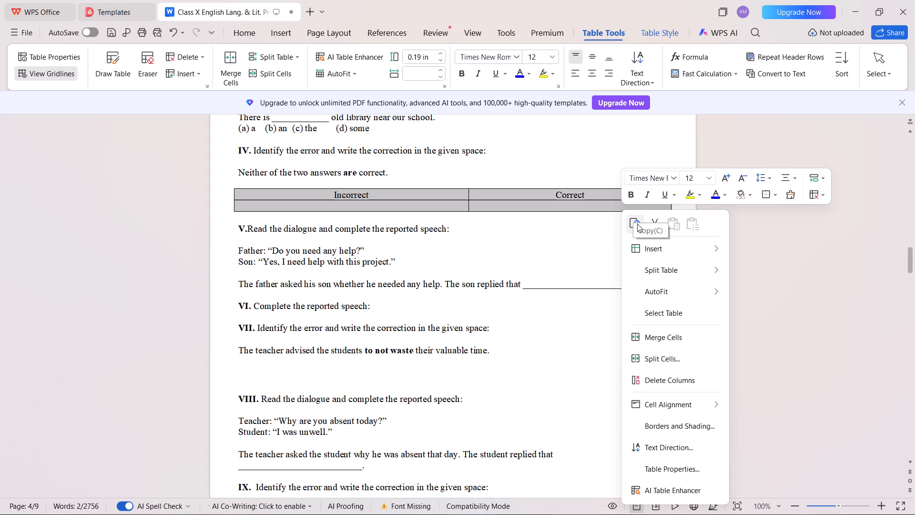
{"action": "left_click", "coordinate": [637, 224]}
Add a blank line after the question VII sentence and paste the copied Incorrect/Correct table directly before that sentence.
{"action": "scroll", "coordinate": [476, 268], "scroll_direction": "down", "scroll_amount": 2}
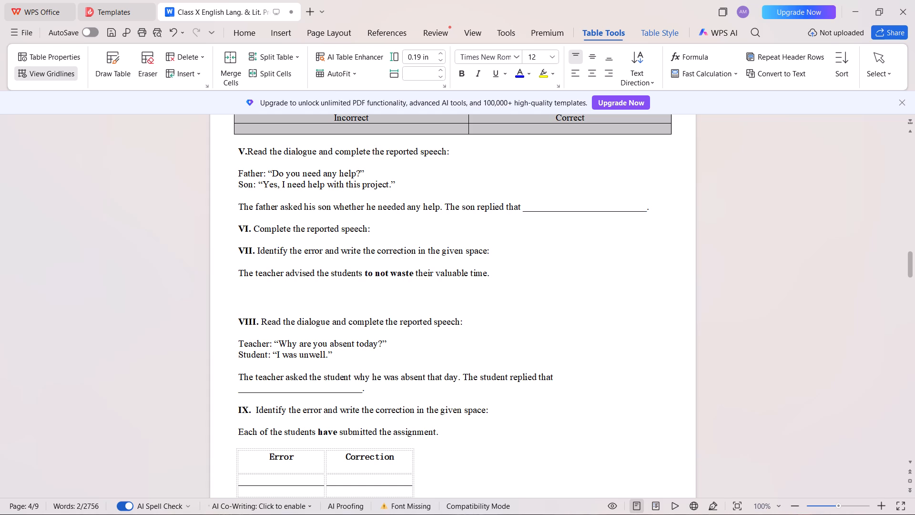
{"action": "left_click", "coordinate": [503, 271]}
{"action": "key", "text": "Return"}
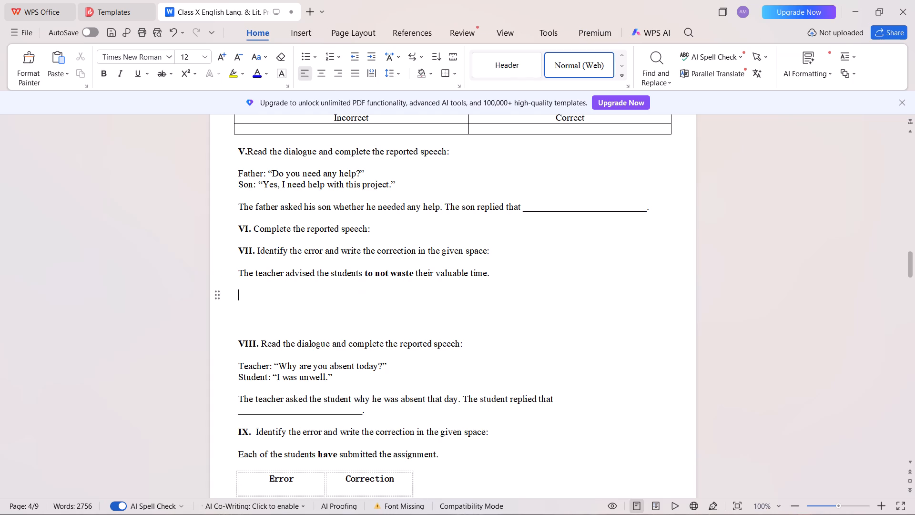
{"action": "left_click", "coordinate": [239, 290]}
{"action": "right_click", "coordinate": [239, 289]}
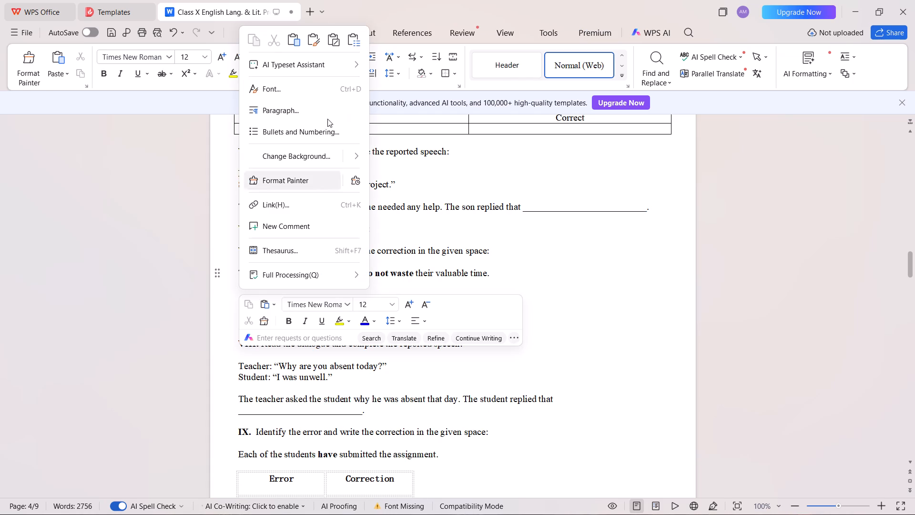
{"action": "left_click", "coordinate": [293, 34]}
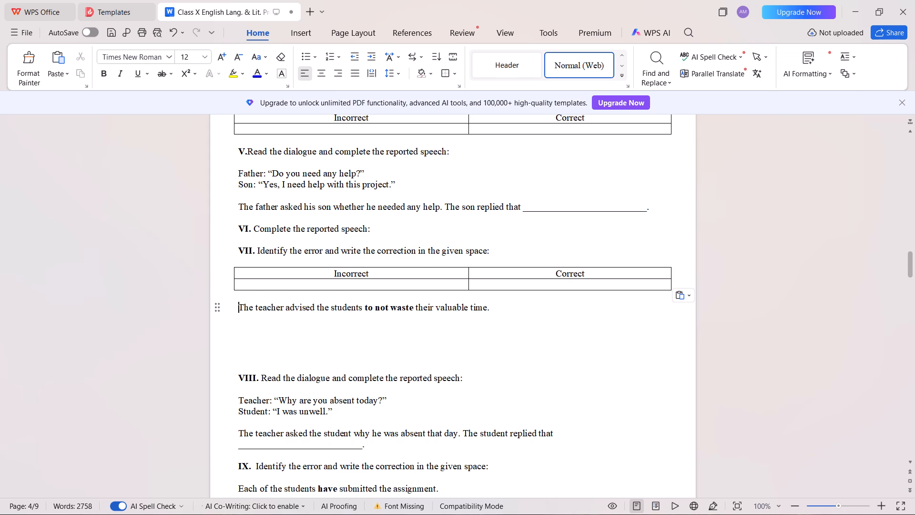
Delete the sentence "The teacher advised the students to not waste their valuable time." below the question VII table.
{"action": "scroll", "coordinate": [312, 190], "scroll_direction": "up", "scroll_amount": 3}
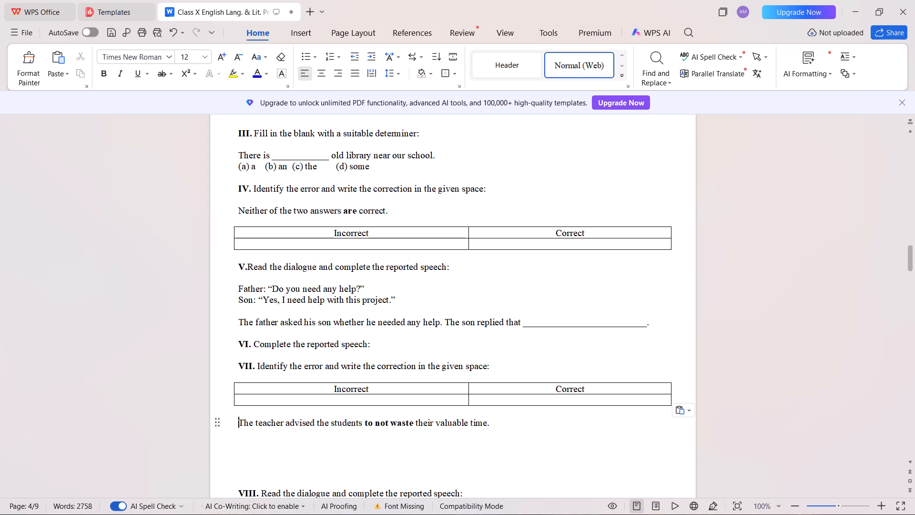
{"action": "scroll", "coordinate": [216, 374], "scroll_direction": "down", "scroll_amount": 1}
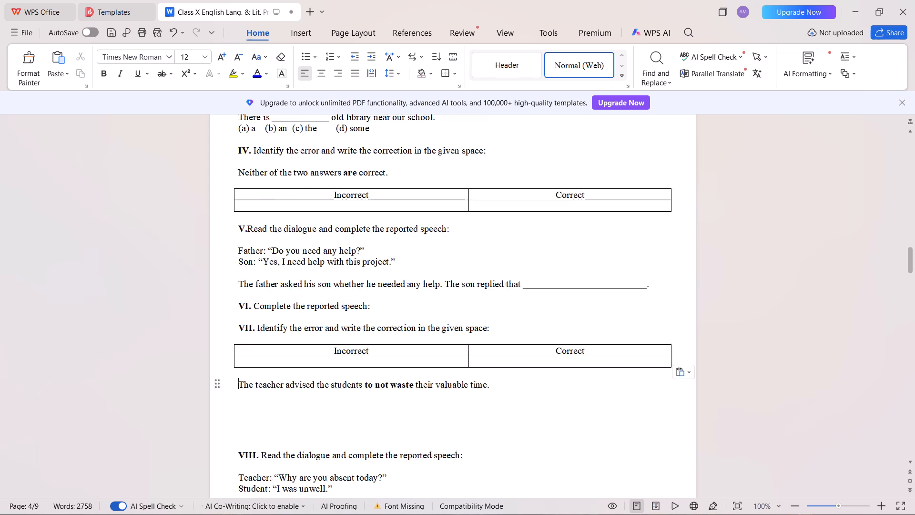
{"action": "scroll", "coordinate": [216, 374], "scroll_direction": "down", "scroll_amount": 2}
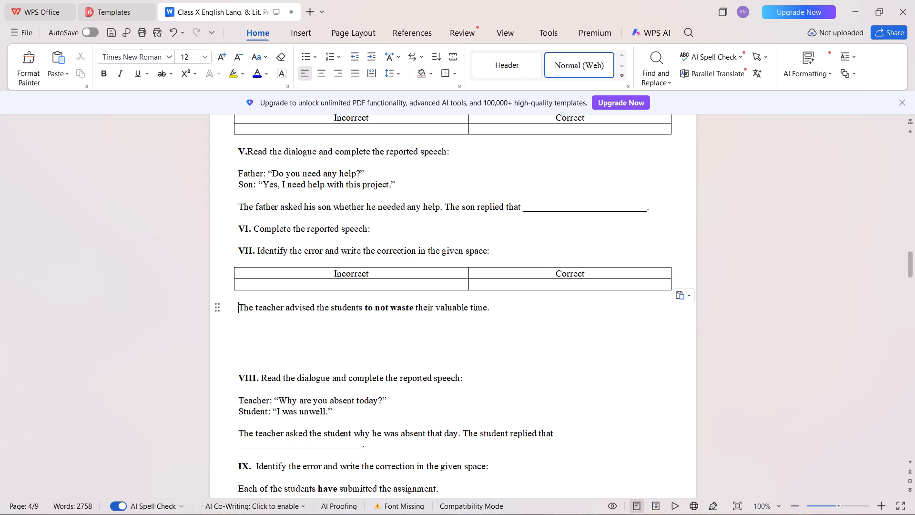
{"action": "left_click_drag", "start_coordinate": [489, 310], "coordinate": [223, 321]}
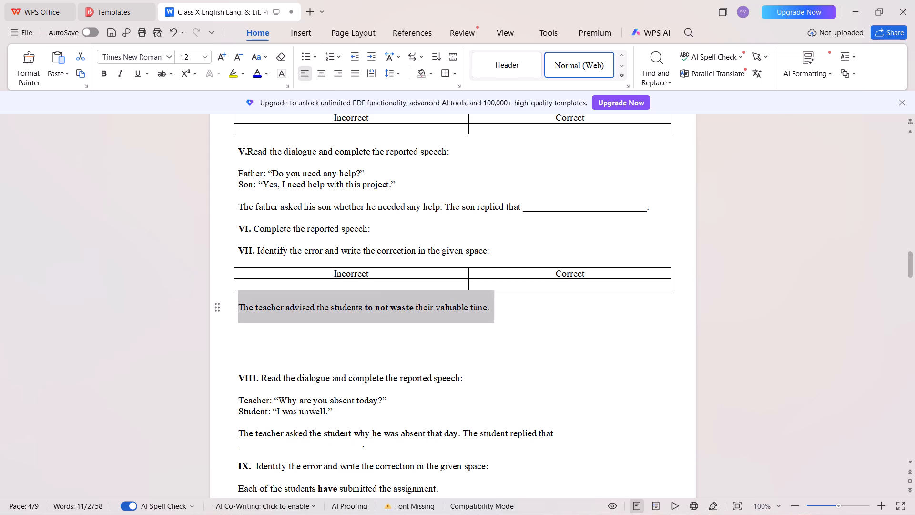
{"action": "left_click_drag", "start_coordinate": [223, 321], "coordinate": [220, 310]}
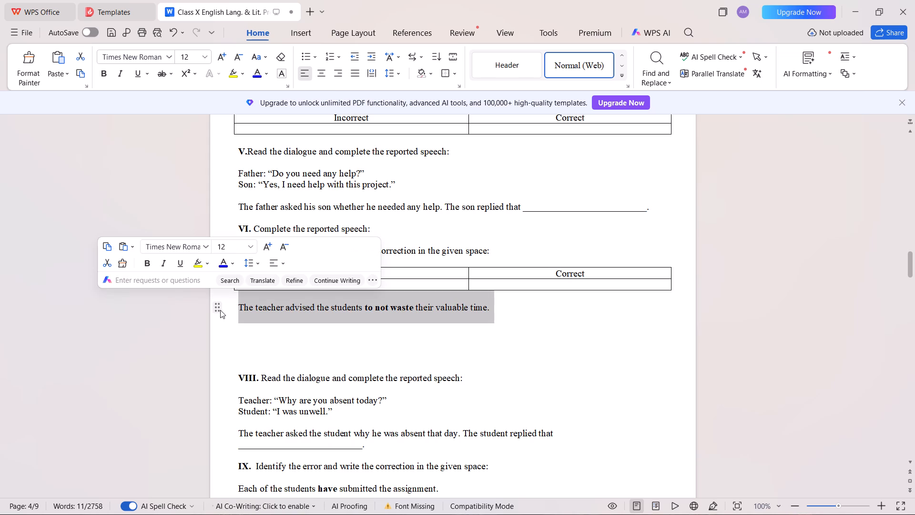
{"action": "key", "text": "period"}
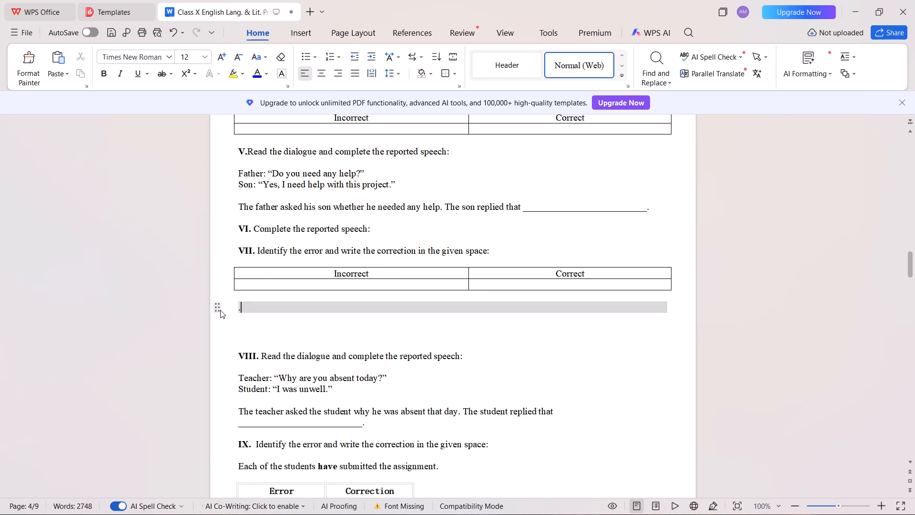
{"action": "key", "text": "BackSpace"}
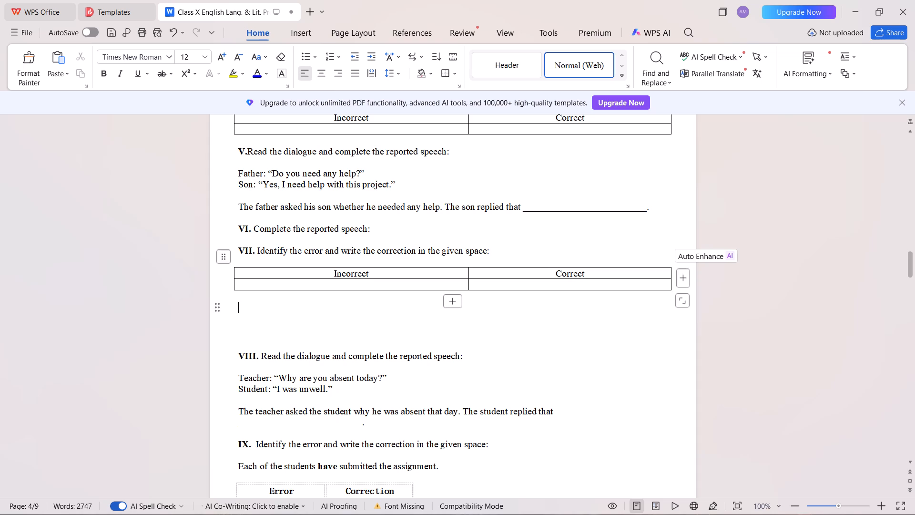
Add the sentence "The teacher advised the students not to waste there time." on a new line between the question VII heading and its table.
{"action": "left_click", "coordinate": [496, 248]}
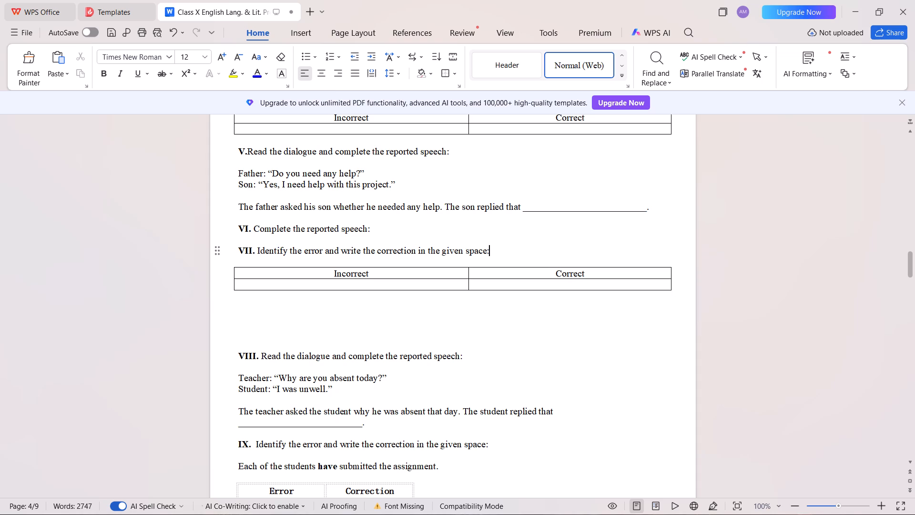
{"action": "key", "text": "Return"}
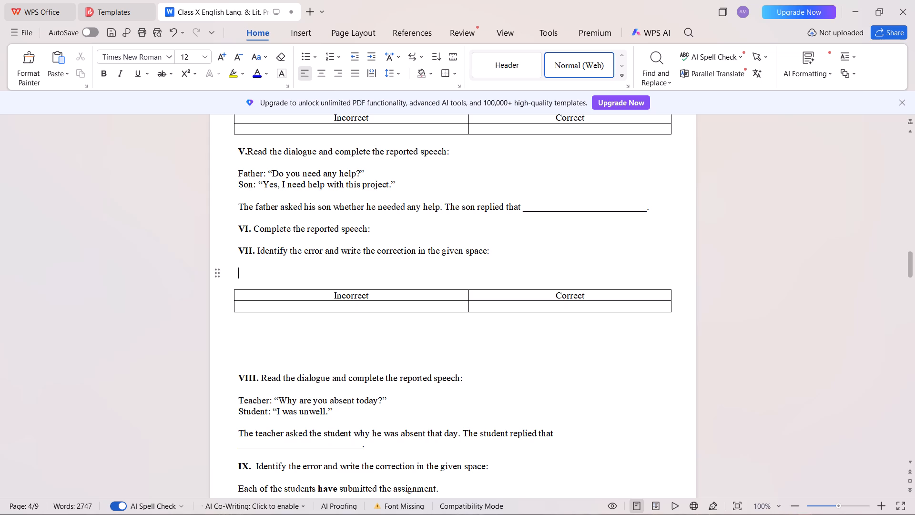
{"action": "type", "text": "The teac"}
{"action": "type", "text": "her adi"}
{"action": "key", "text": "BackSpace"}
{"action": "type", "text": "vised the s"}
{"action": "key", "text": "t"}
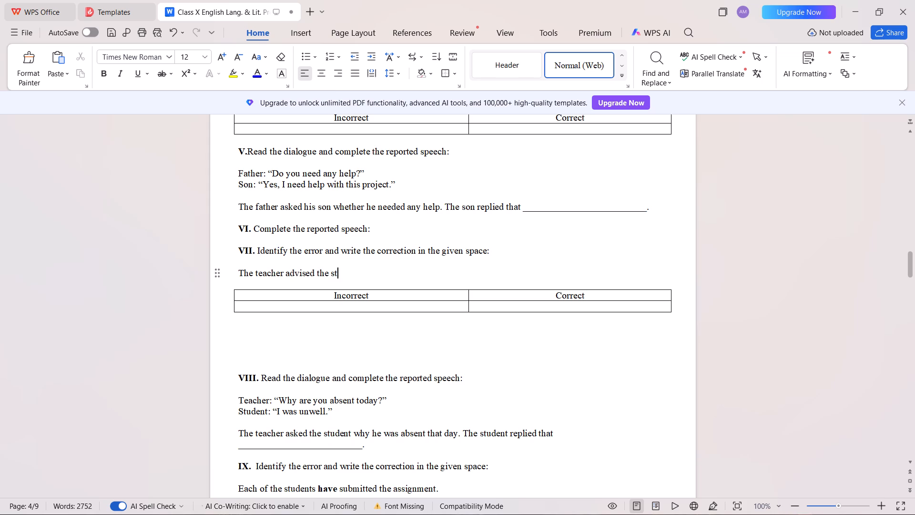
{"action": "type", "text": "udents"}
{"action": "key", "text": "space"}
{"action": "type", "text": "not to waste there"}
{"action": "key", "text": "space"}
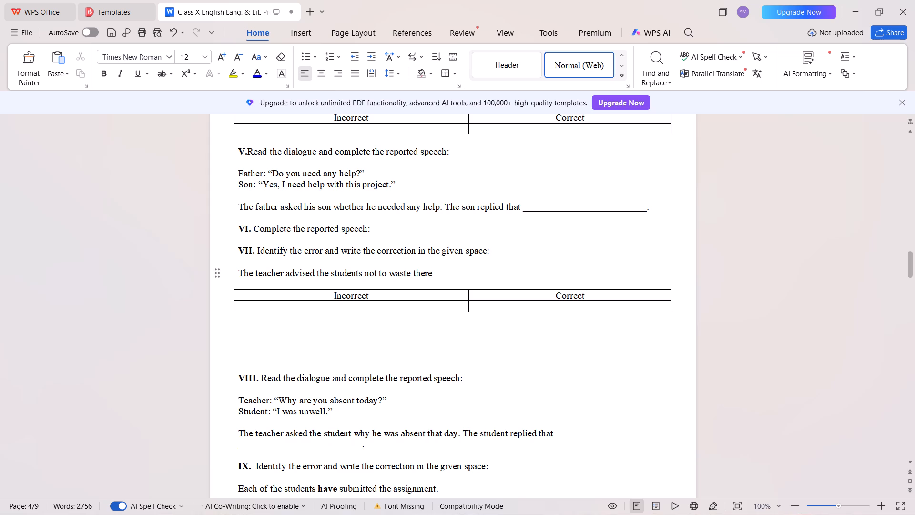
{"action": "type", "text": "time."}
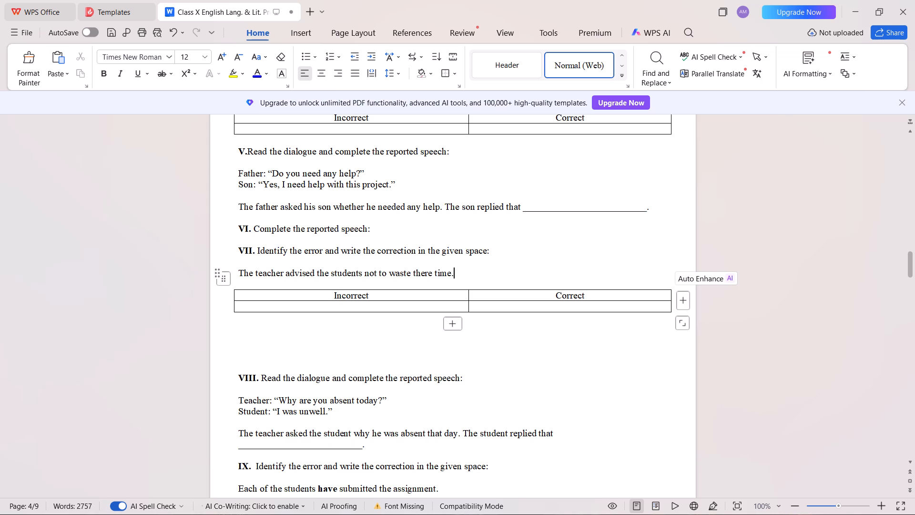
Remove the empty lines between the question VII table and the question VIII heading.
{"action": "left_click", "coordinate": [234, 377]}
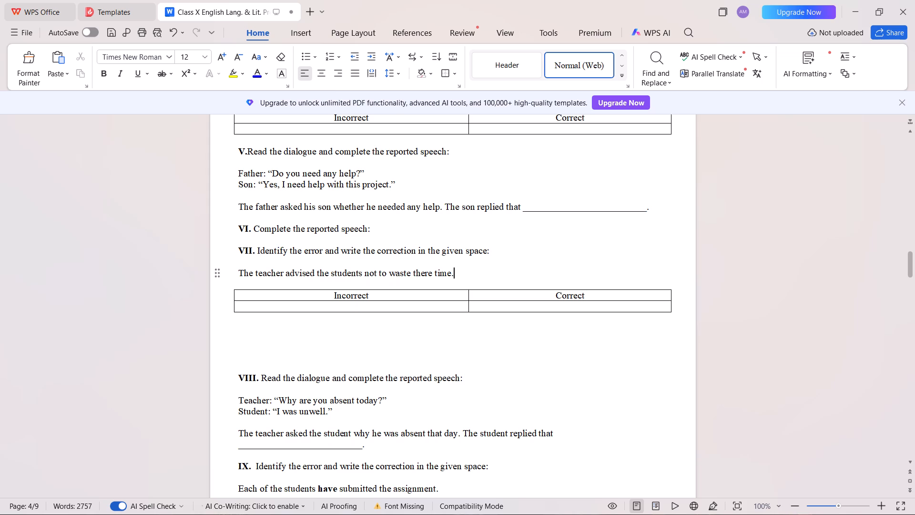
{"action": "key", "text": "BackSpace"}
{"action": "key", "text": "BackSpace"}
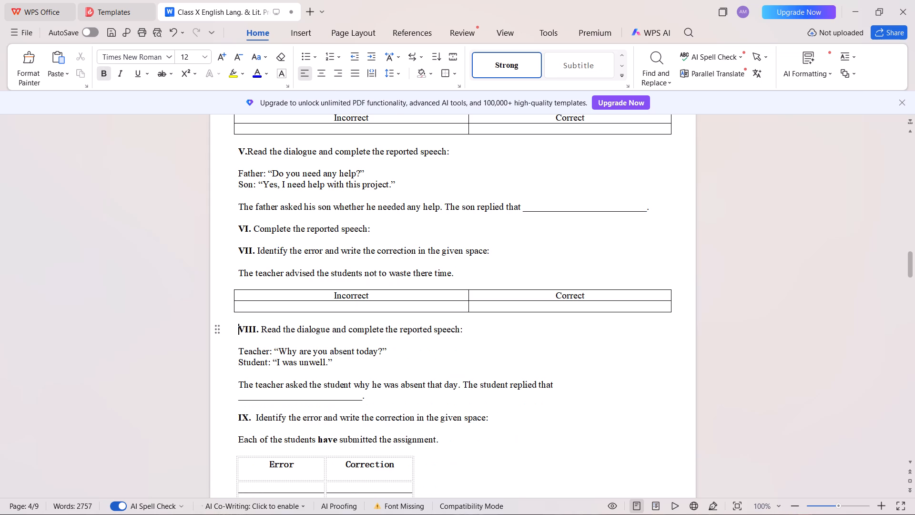
Delete the whole Error/Correction table under question IX.
{"action": "scroll", "coordinate": [234, 377], "scroll_direction": "down", "scroll_amount": 3}
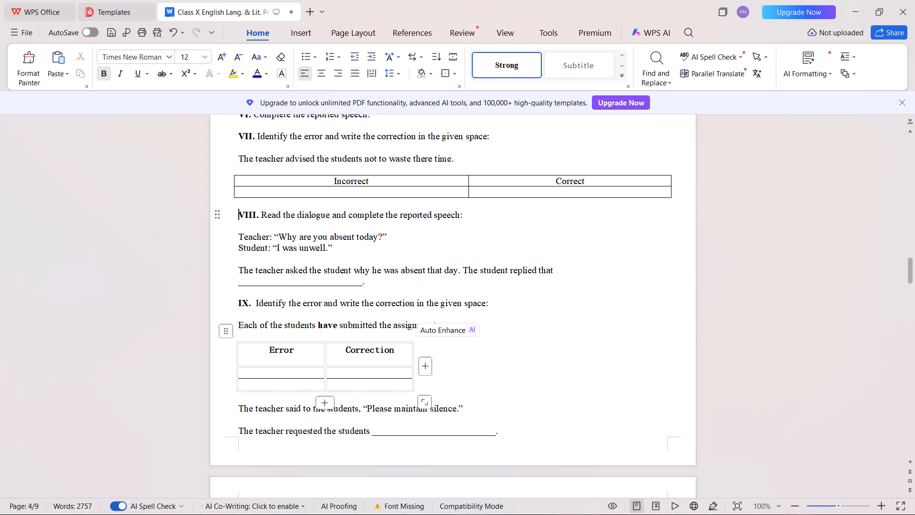
{"action": "left_click_drag", "start_coordinate": [248, 346], "coordinate": [384, 382]}
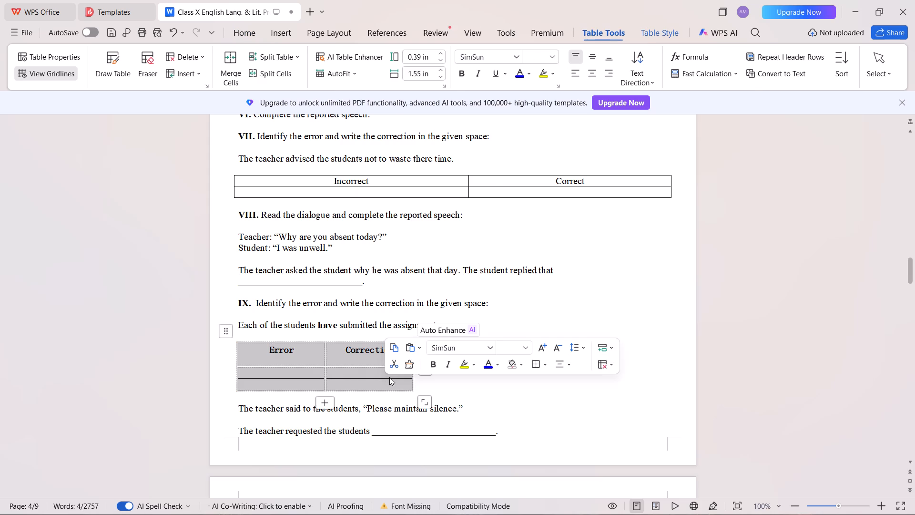
{"action": "right_click", "coordinate": [389, 377]}
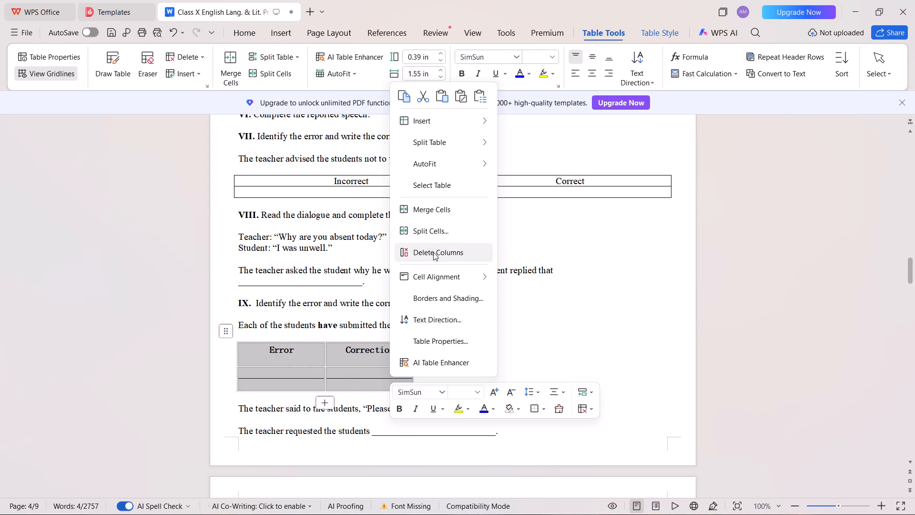
{"action": "left_click", "coordinate": [433, 253]}
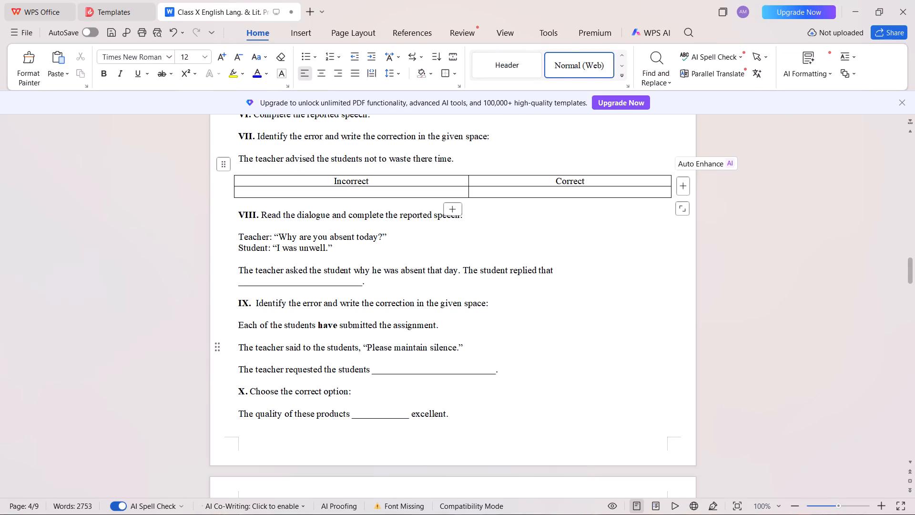
Copy the Incorrect/Correct table from question VII and paste it on a new line below the question IX sentence.
{"action": "left_click_drag", "start_coordinate": [242, 180], "coordinate": [603, 189]}
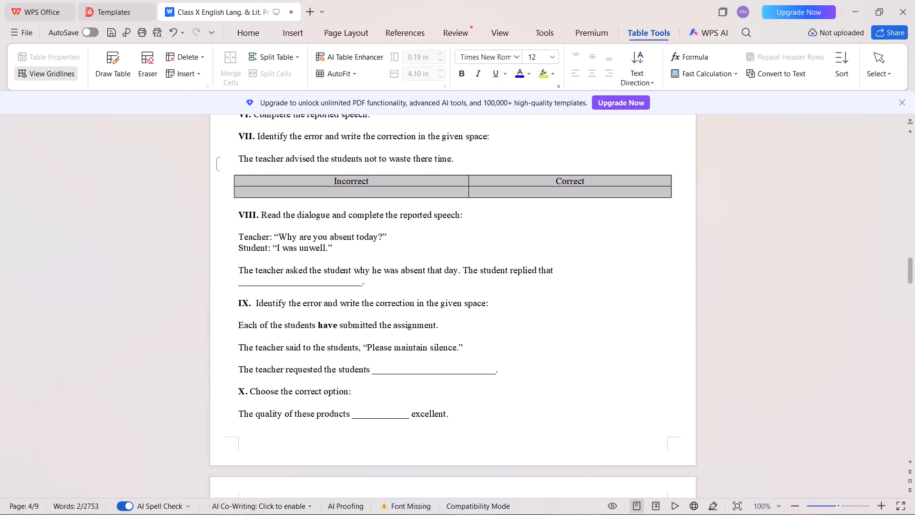
{"action": "left_click_drag", "start_coordinate": [603, 189], "coordinate": [604, 189]}
{"action": "right_click", "coordinate": [604, 189]}
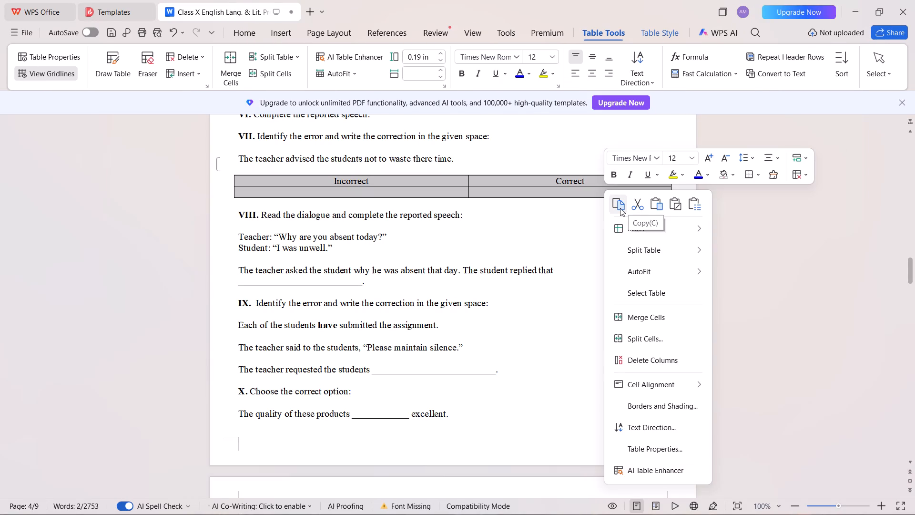
{"action": "left_click", "coordinate": [620, 208]}
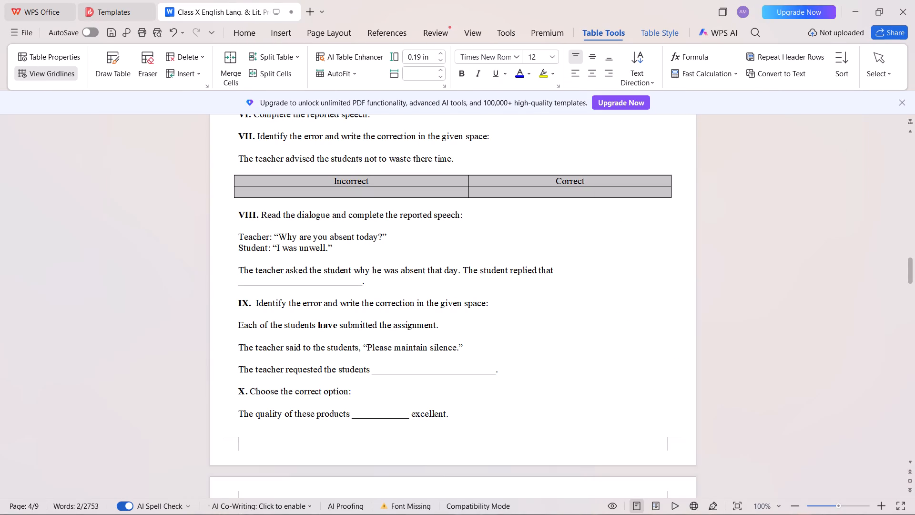
{"action": "left_click", "coordinate": [443, 327]}
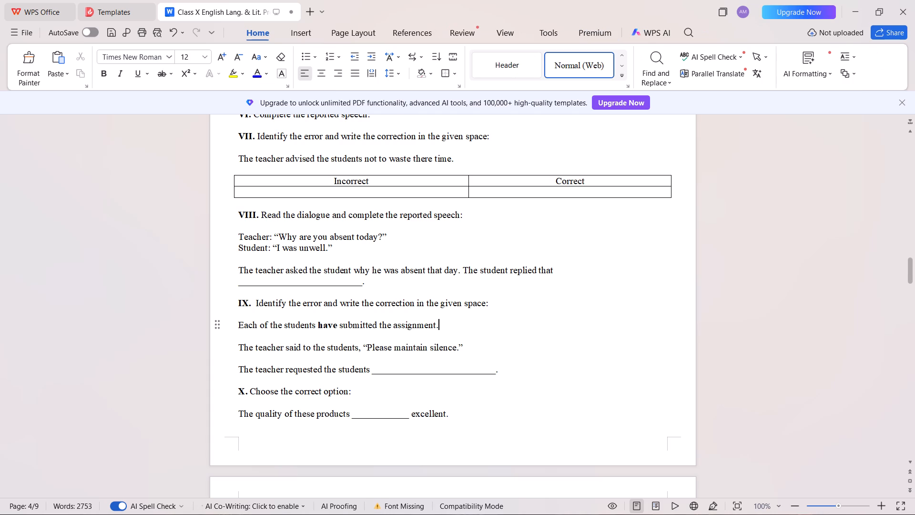
{"action": "key", "text": "Return"}
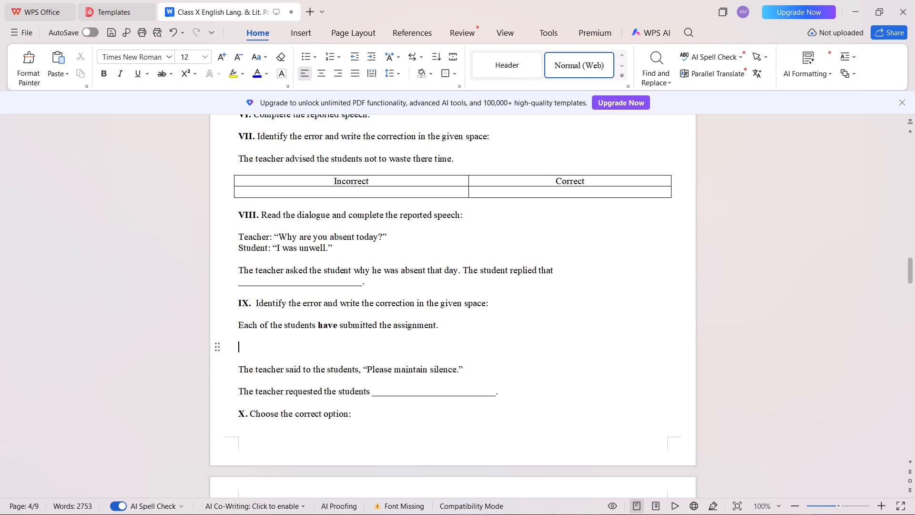
{"action": "left_click", "coordinate": [248, 349]}
{"action": "right_click", "coordinate": [248, 349]}
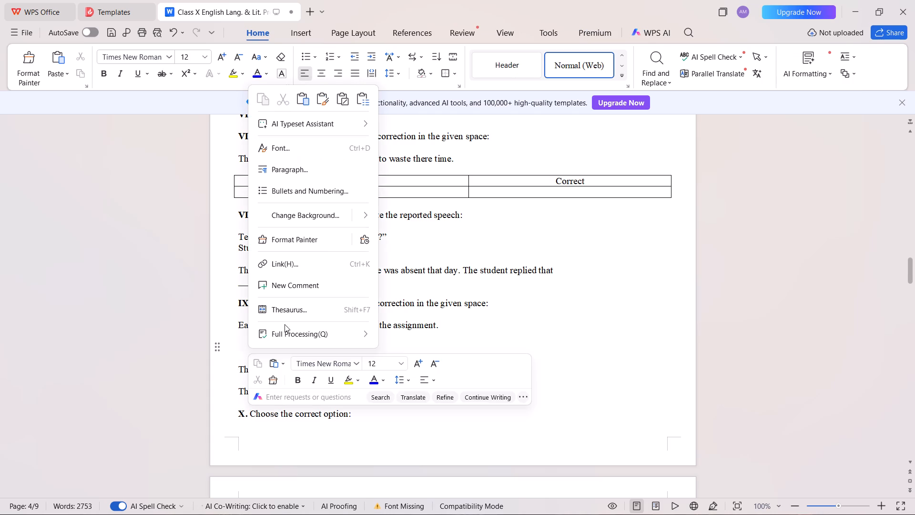
{"action": "left_click", "coordinate": [305, 103]}
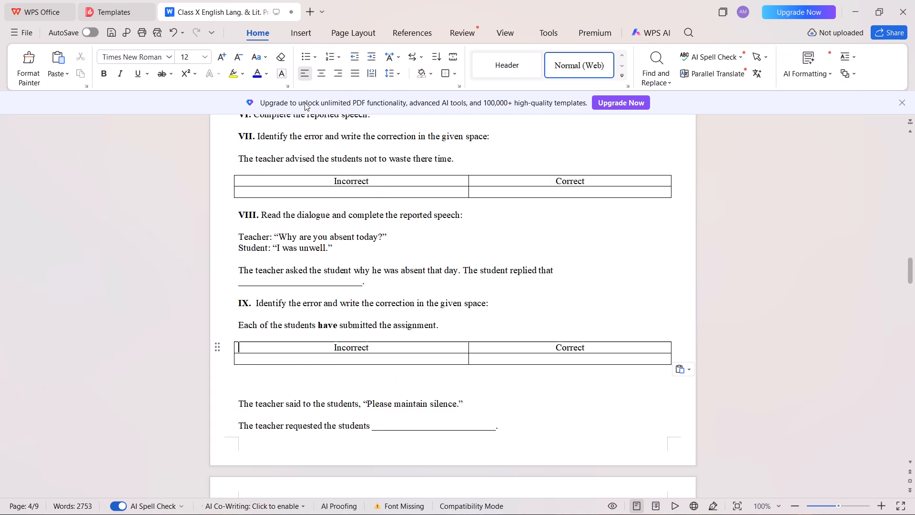
Save the document.
{"action": "scroll", "coordinate": [329, 268], "scroll_direction": "down", "scroll_amount": 2}
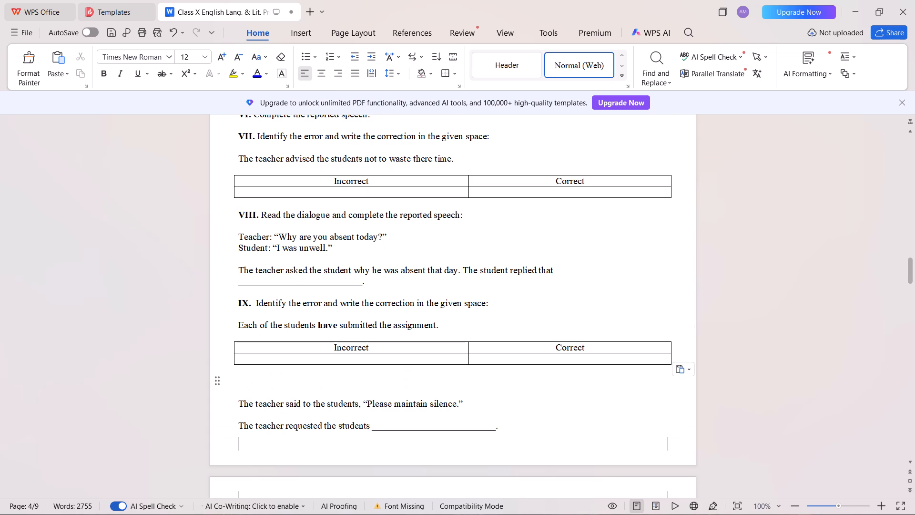
{"action": "scroll", "coordinate": [329, 268], "scroll_direction": "down", "scroll_amount": 5}
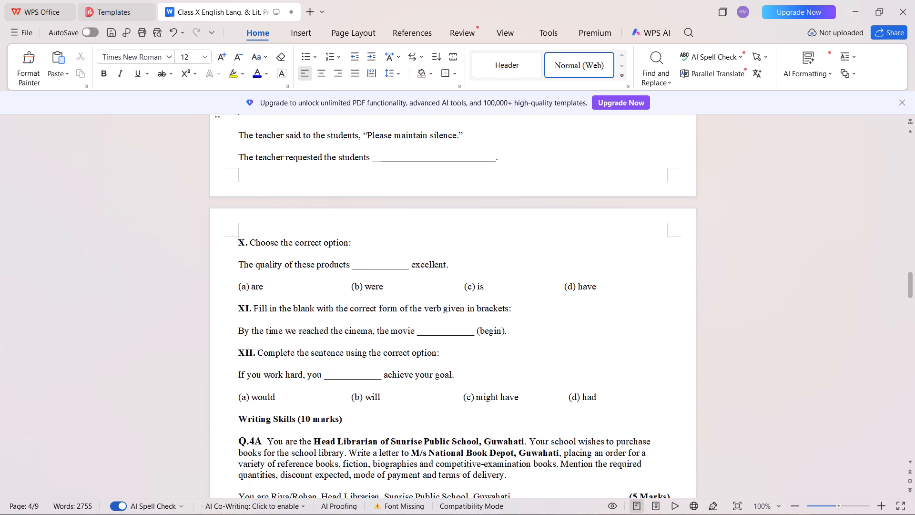
{"action": "key", "text": "ctrl+s"}
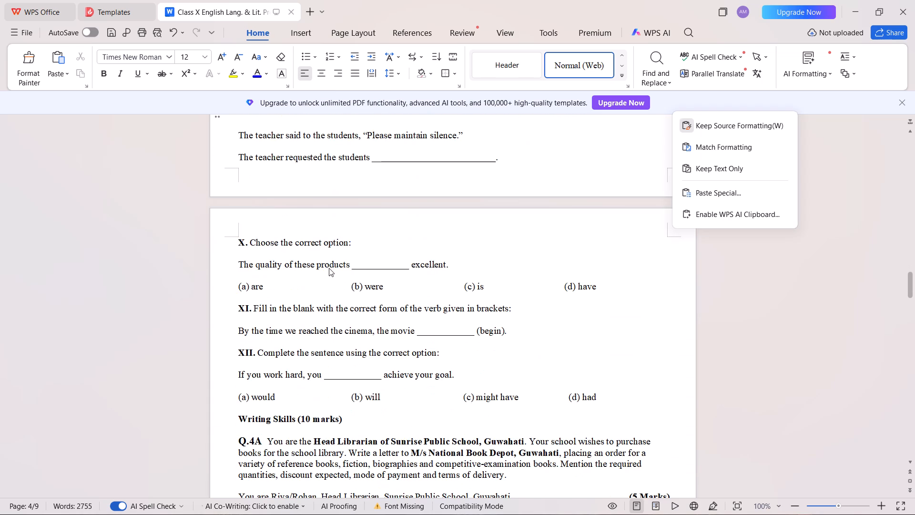
{"action": "left_click", "coordinate": [547, 231]}
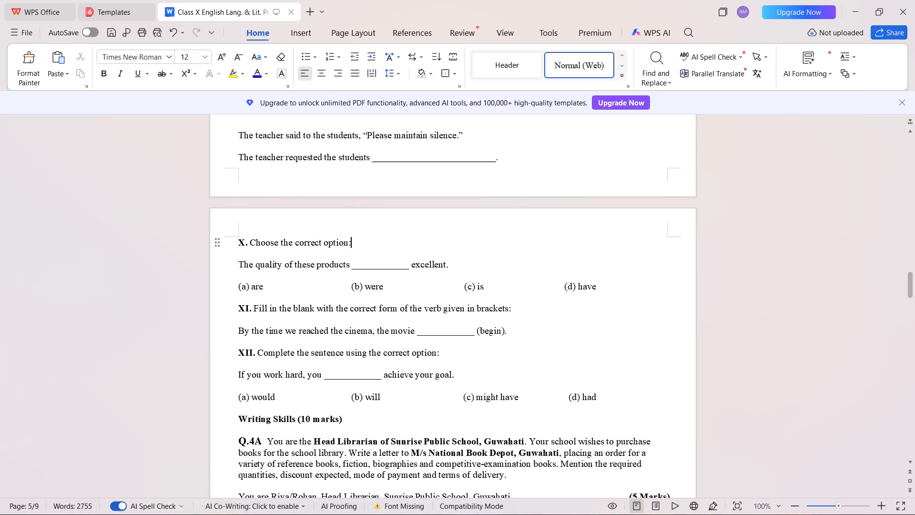
{"action": "key", "text": "ctrl+s"}
Lengthen the answer blank after "The student replied that" in question VIII with 13 more underscores.
{"action": "scroll", "coordinate": [547, 231], "scroll_direction": "up", "scroll_amount": 3}
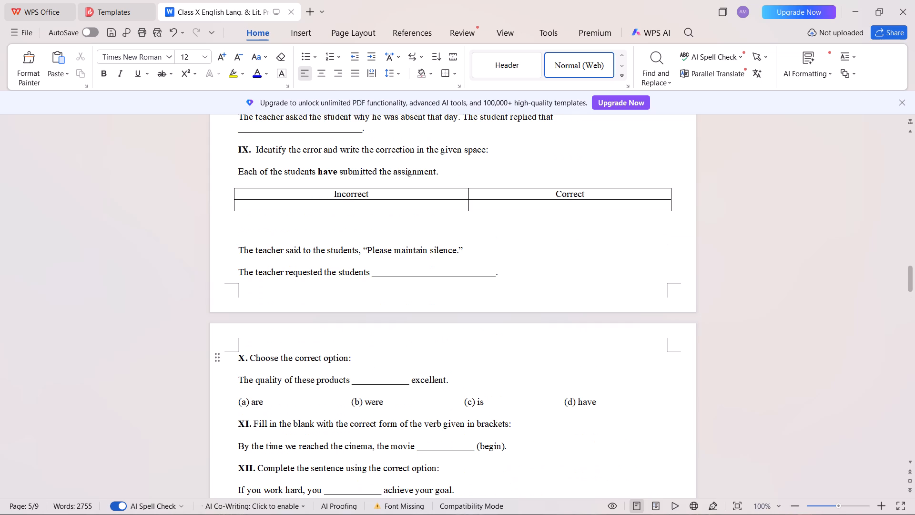
{"action": "scroll", "coordinate": [547, 231], "scroll_direction": "up", "scroll_amount": 4}
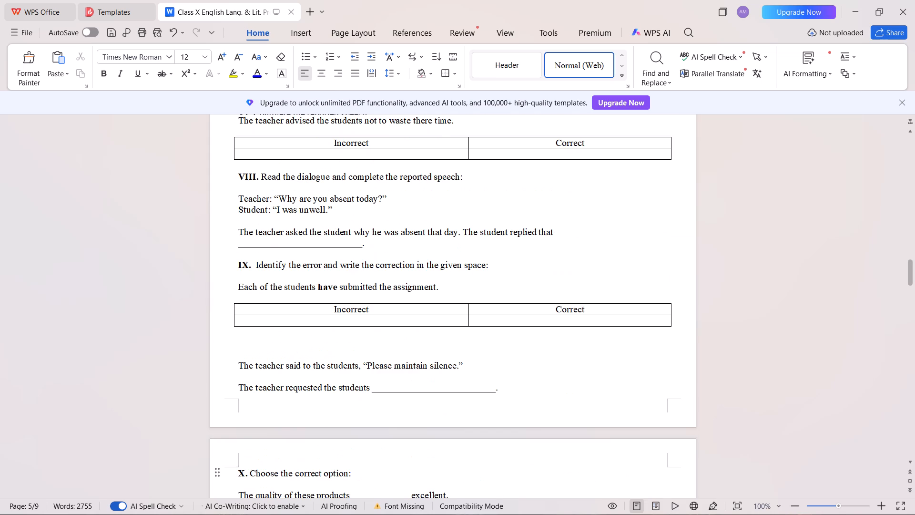
{"action": "scroll", "coordinate": [547, 231], "scroll_direction": "up", "scroll_amount": 2}
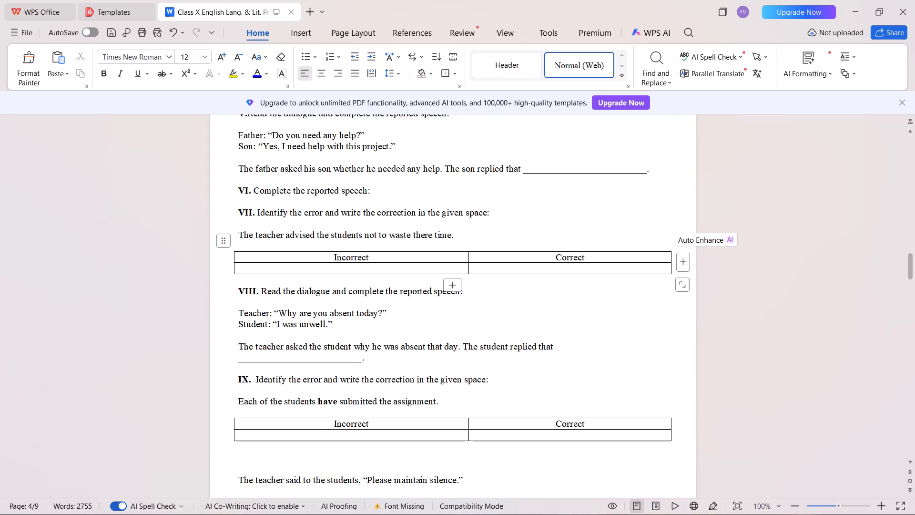
{"action": "left_click", "coordinate": [347, 360]}
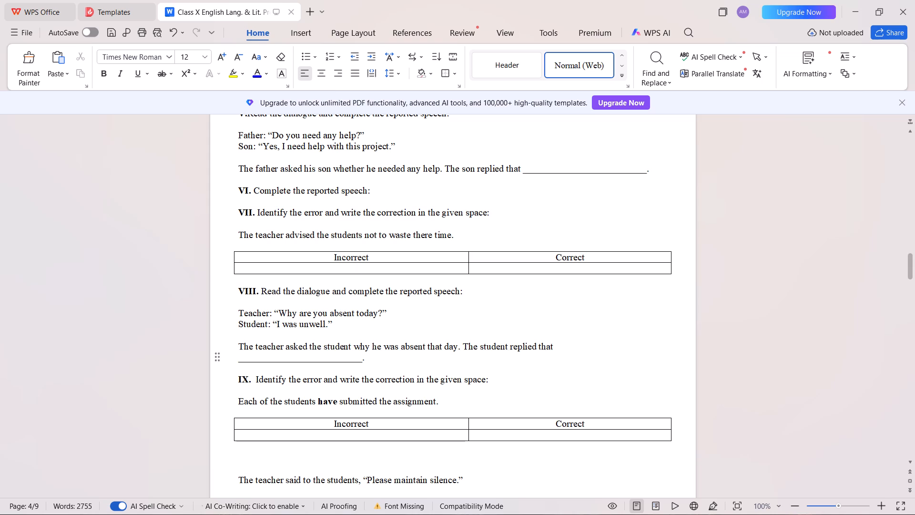
{"action": "type", "text": "_____________"}
Review the paper from the Q3 grammar tasks through the writing and literature sections to question 9.
{"action": "scroll", "coordinate": [329, 306], "scroll_direction": "up", "scroll_amount": 11}
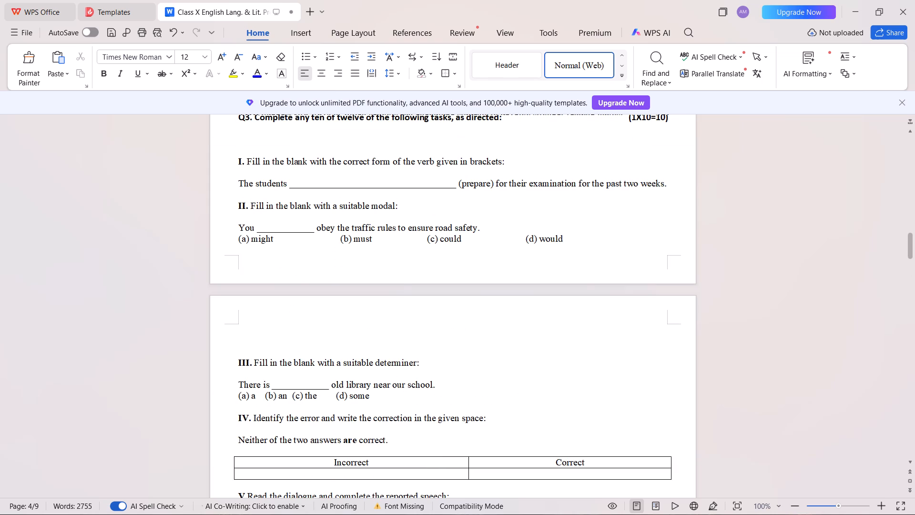
{"action": "scroll", "coordinate": [329, 306], "scroll_direction": "down", "scroll_amount": 4}
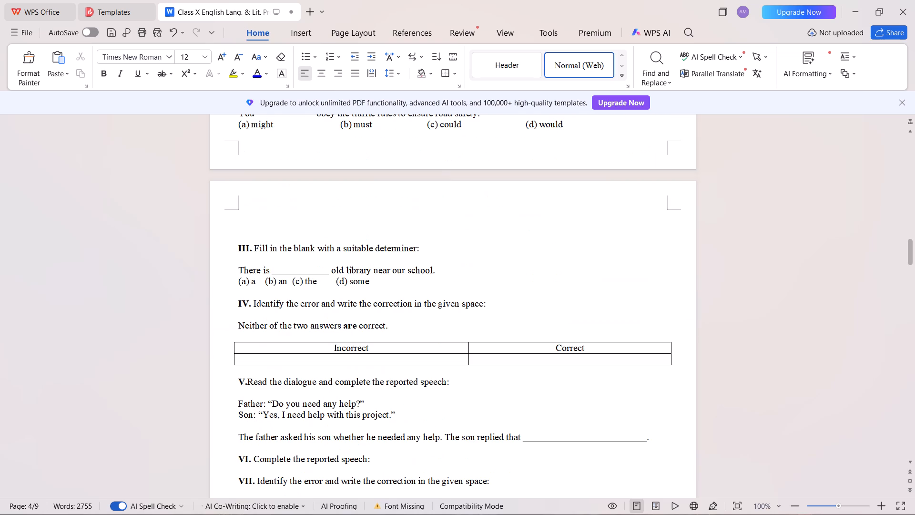
{"action": "scroll", "coordinate": [329, 306], "scroll_direction": "down", "scroll_amount": 6}
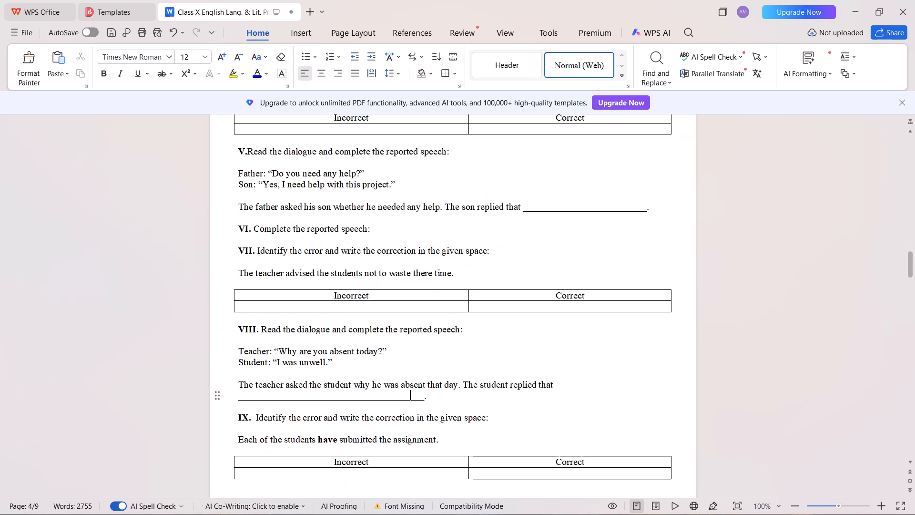
{"action": "scroll", "coordinate": [329, 306], "scroll_direction": "down", "scroll_amount": 16}
{"action": "scroll", "coordinate": [329, 306], "scroll_direction": "down", "scroll_amount": 5}
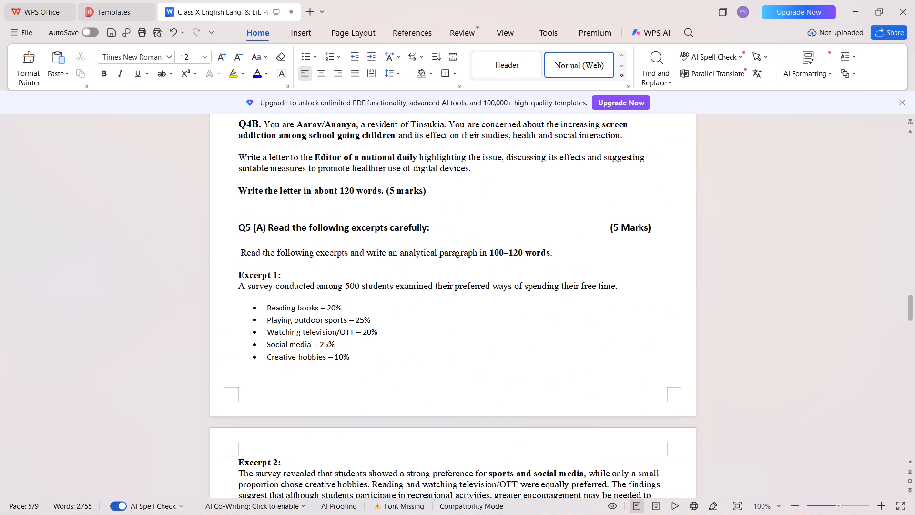
{"action": "scroll", "coordinate": [329, 306], "scroll_direction": "down", "scroll_amount": 9}
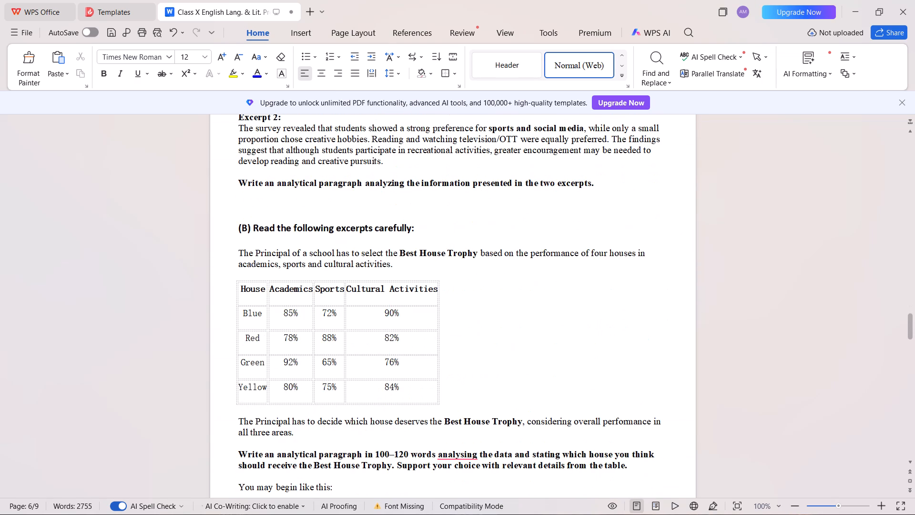
{"action": "scroll", "coordinate": [329, 306], "scroll_direction": "down", "scroll_amount": 16}
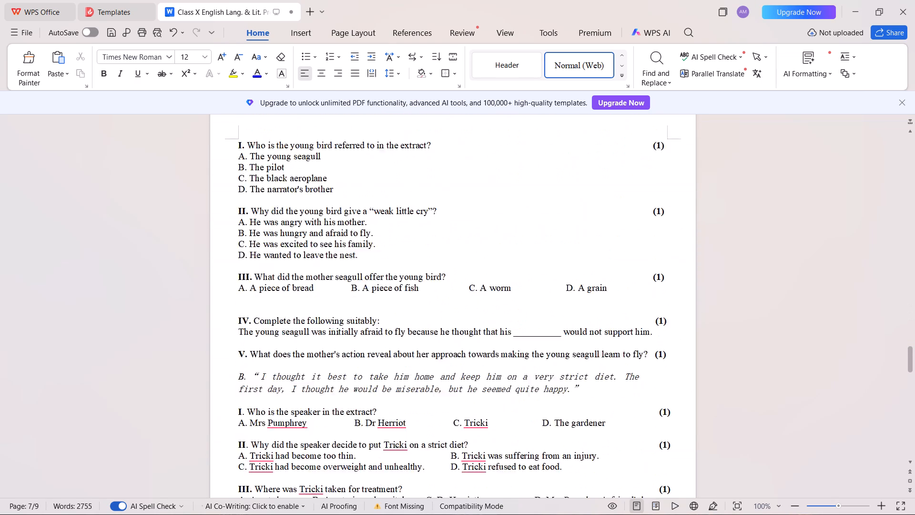
{"action": "scroll", "coordinate": [329, 306], "scroll_direction": "down", "scroll_amount": 15}
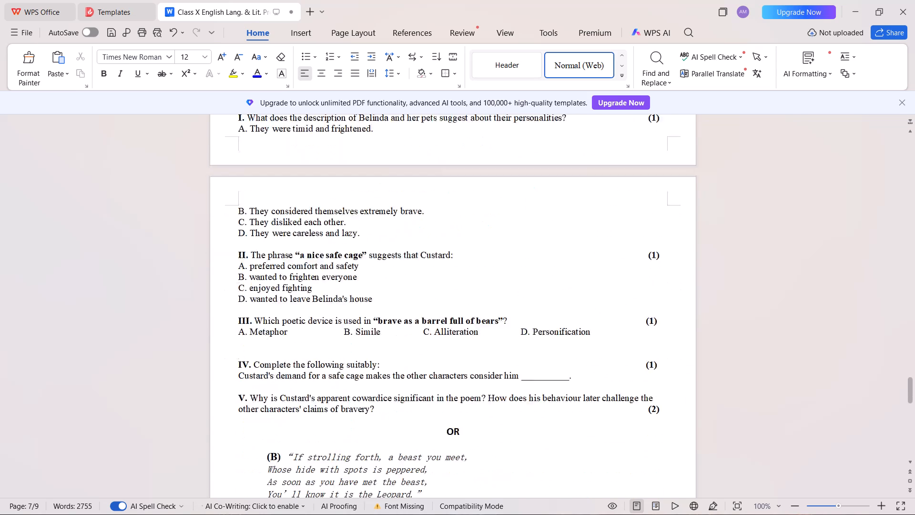
{"action": "scroll", "coordinate": [329, 306], "scroll_direction": "down", "scroll_amount": 8}
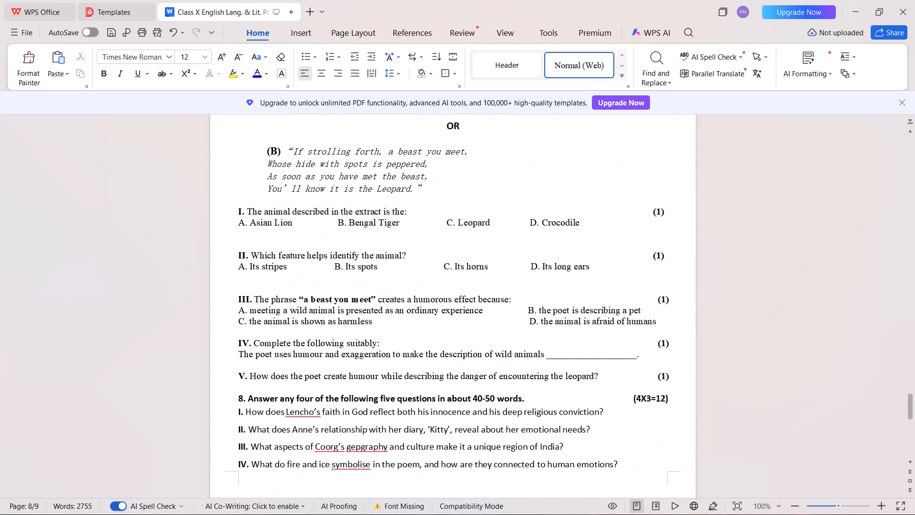
{"action": "scroll", "coordinate": [329, 306], "scroll_direction": "down", "scroll_amount": 3}
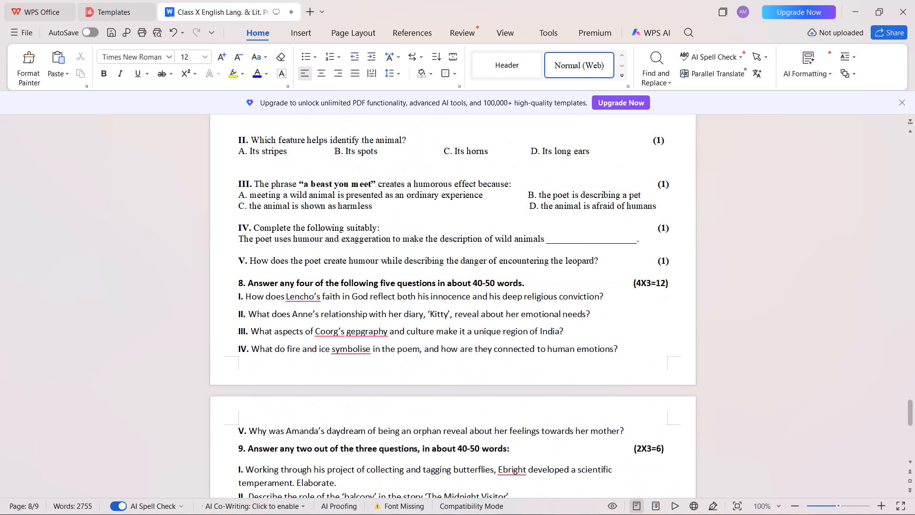
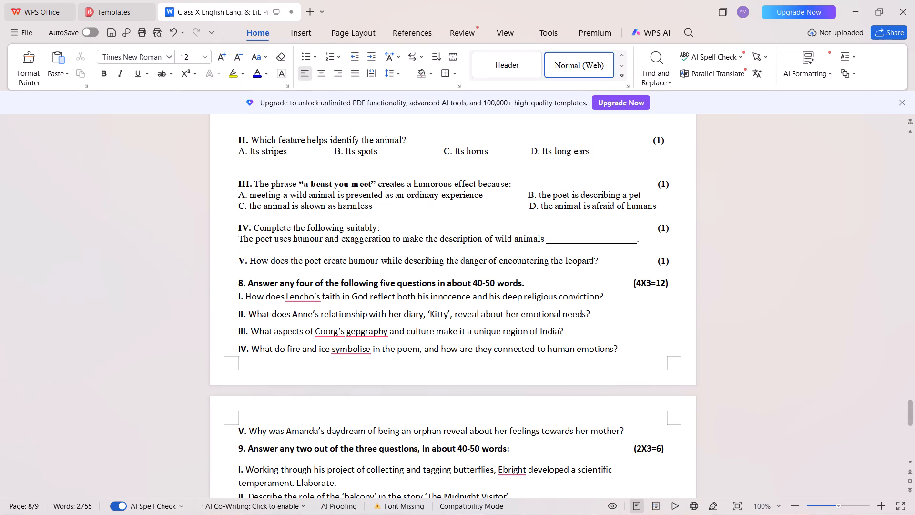
Replace the question 8-I text with "How does the poet use absurd 'identification tips' to create humour in 'How to Tell Wild Animals'?".
{"action": "left_click_drag", "start_coordinate": [604, 293], "coordinate": [356, 307]}
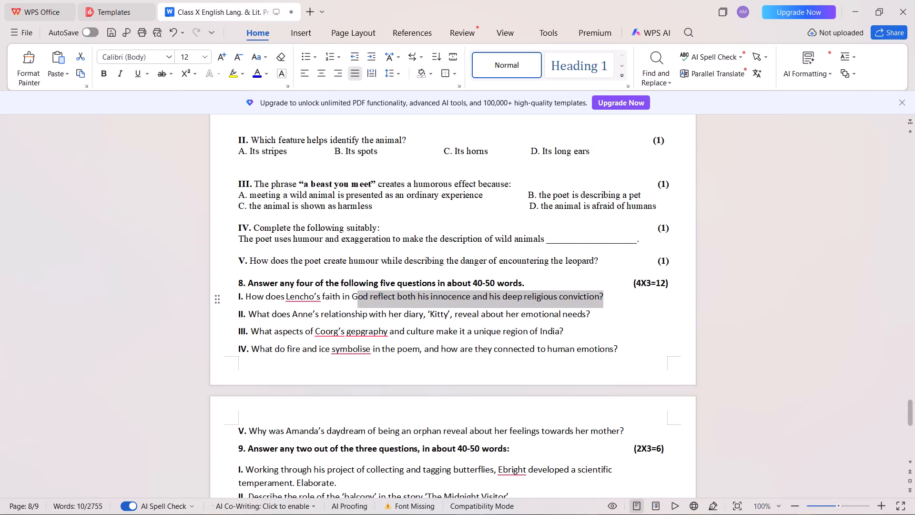
{"action": "left_click_drag", "start_coordinate": [356, 307], "coordinate": [248, 304]}
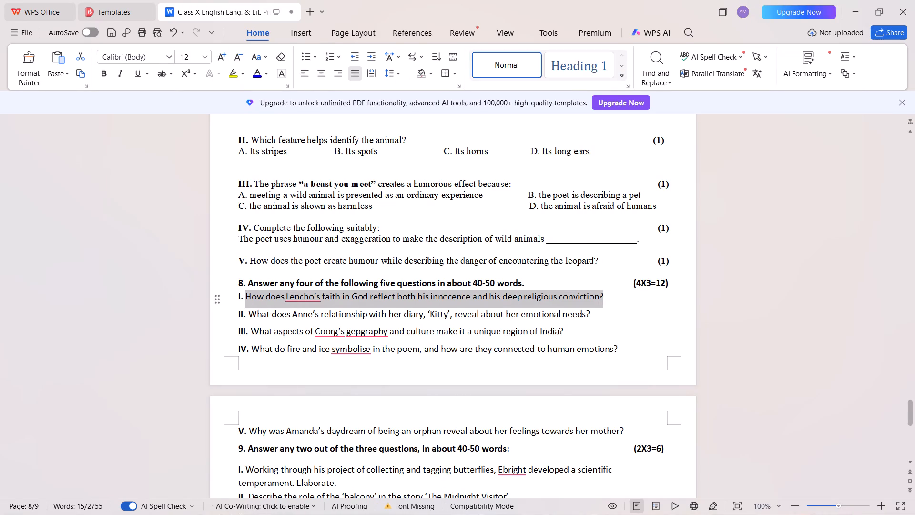
{"action": "key", "text": "period"}
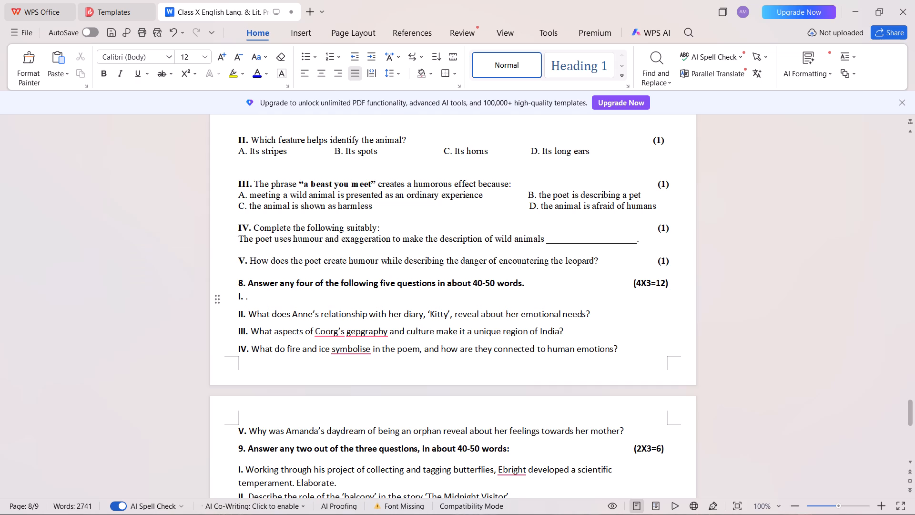
{"action": "key", "text": "BackSpace"}
{"action": "type", "text": "how"}
{"action": "key", "text": "space"}
{"action": "type", "text": "does the poet"}
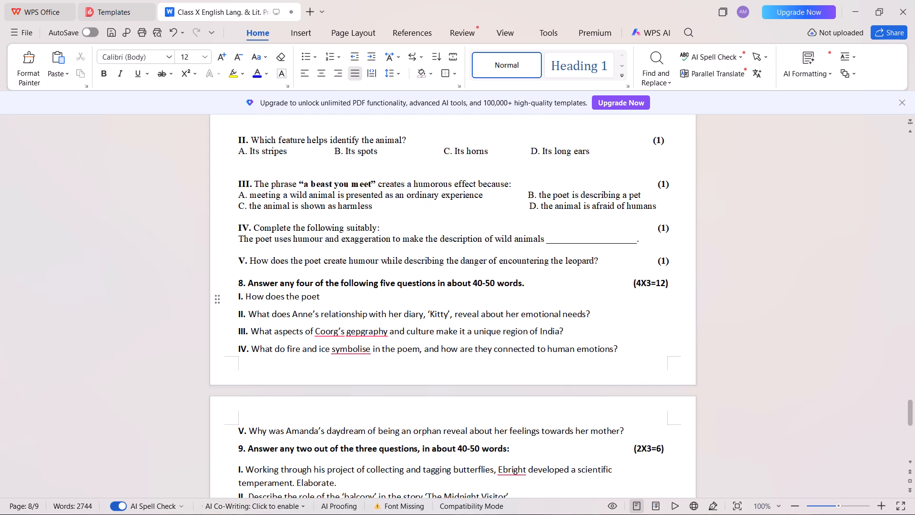
{"action": "key", "text": "space"}
{"action": "type", "text": "use"}
{"action": "key", "text": "space"}
{"action": "key", "text": "a"}
{"action": "type", "text": "bsurd"}
{"action": "key", "text": "space"}
{"action": "key", "text": "apostrophe"}
{"action": "type", "text": "identification"}
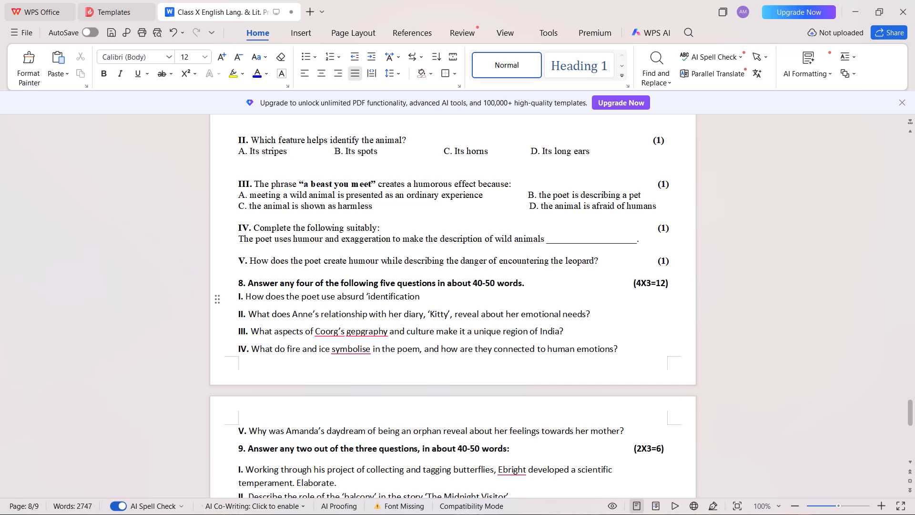
{"action": "key", "text": "space"}
{"action": "type", "text": "tips'"}
{"action": "key", "text": "space"}
{"action": "type", "text": "to"}
{"action": "key", "text": "space"}
{"action": "type", "text": "create"}
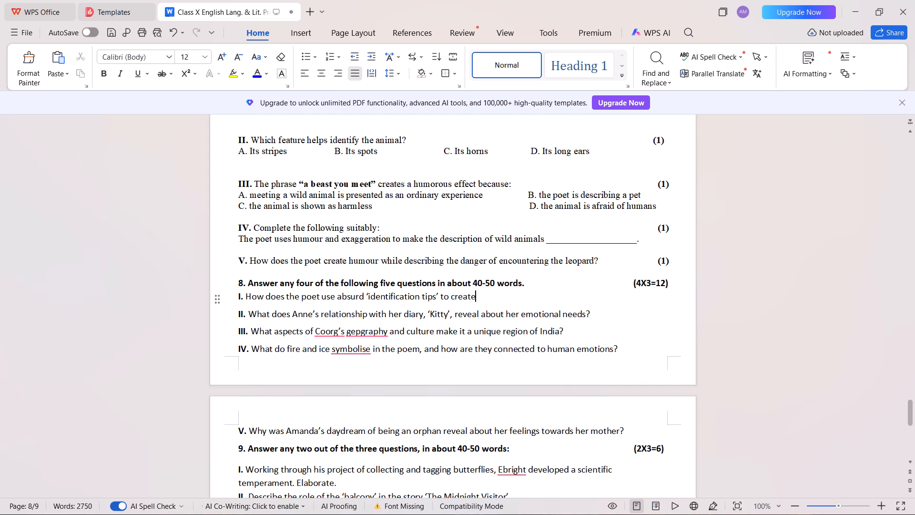
{"action": "key", "text": "space"}
{"action": "type", "text": "humour"}
{"action": "key", "text": "space"}
{"action": "type", "text": "in"}
{"action": "key", "text": "space"}
{"action": "key", "text": "apostrophe"}
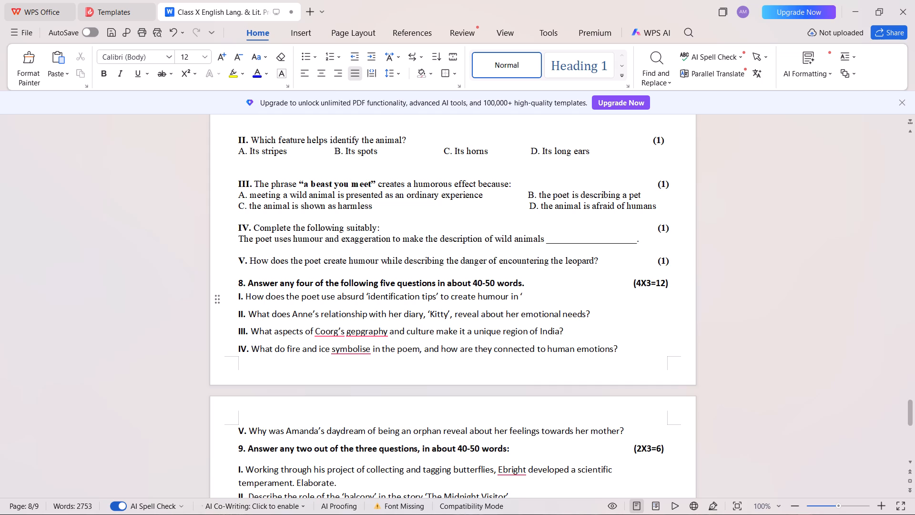
{"action": "key", "text": "h"}
{"action": "key", "text": "o"}
{"action": "key", "text": "w"}
{"action": "key", "text": "space"}
{"action": "type", "text": "to"}
{"action": "key", "text": "space"}
{"action": "key", "text": "t"}
{"action": "key", "text": "e"}
{"action": "type", "text": "ll"}
{"action": "key", "text": "space"}
{"action": "key", "text": "w"}
{"action": "key", "text": "BackSpace"}
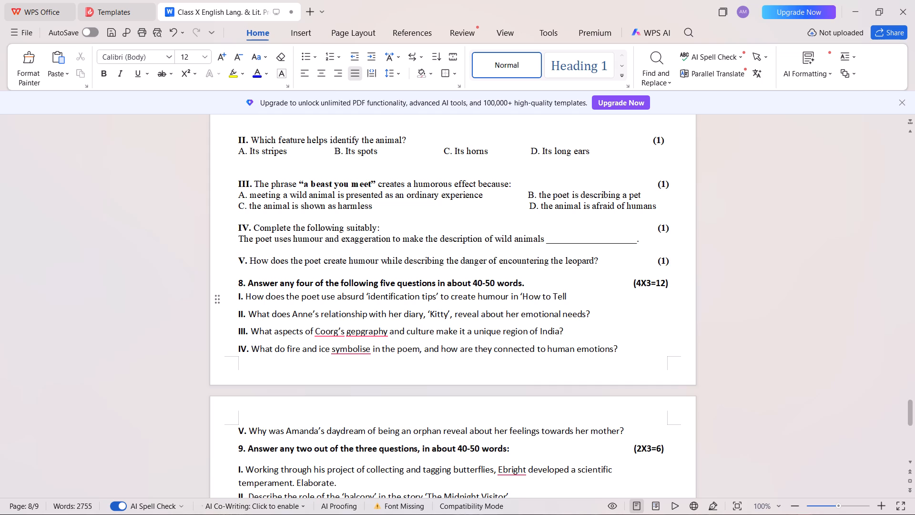
{"action": "key", "text": "w"}
{"action": "type", "text": "ild"}
{"action": "key", "text": "space"}
{"action": "key", "text": "a"}
{"action": "type", "text": "nimals"}
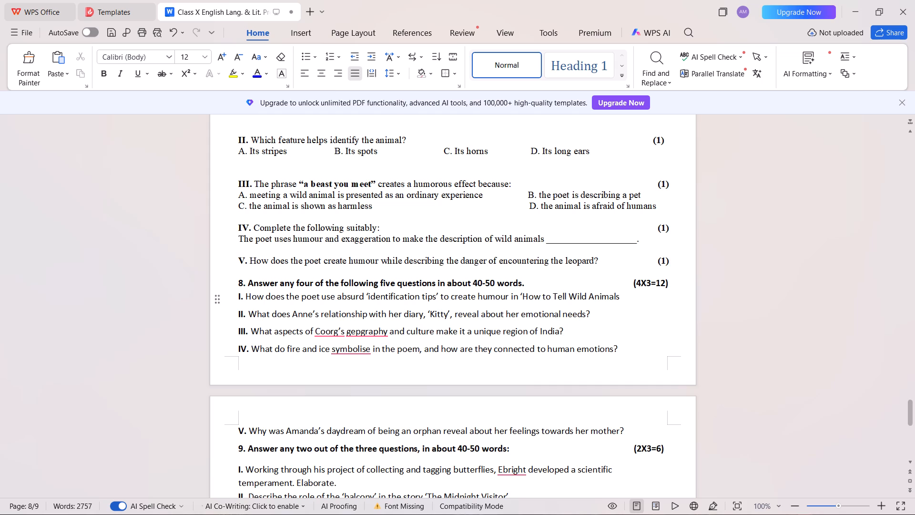
{"action": "key", "text": "apostrophe"}
{"action": "key", "text": "shift+question"}
Replace the question 8-II text with "How does Anne Frank's longing for a true friend explain her decision to write a diary?".
{"action": "left_click_drag", "start_coordinate": [590, 312], "coordinate": [346, 325]}
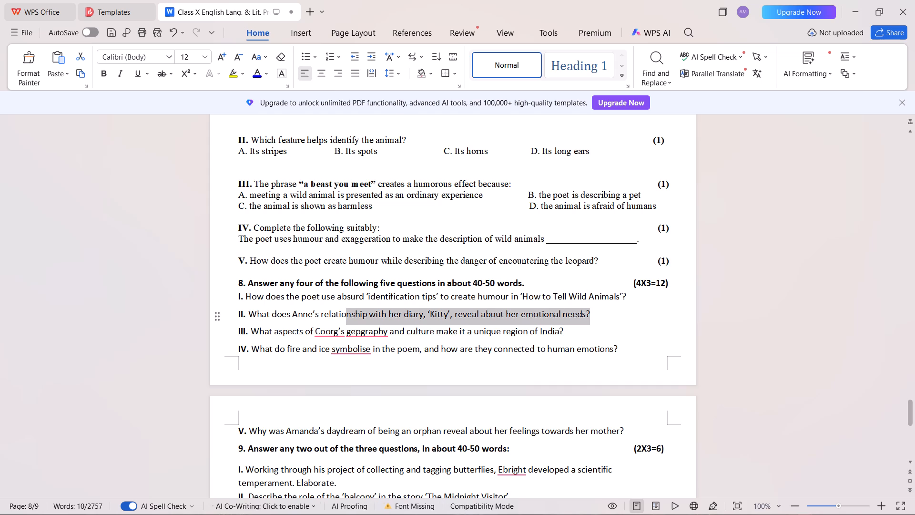
{"action": "left_click_drag", "start_coordinate": [346, 325], "coordinate": [251, 319]}
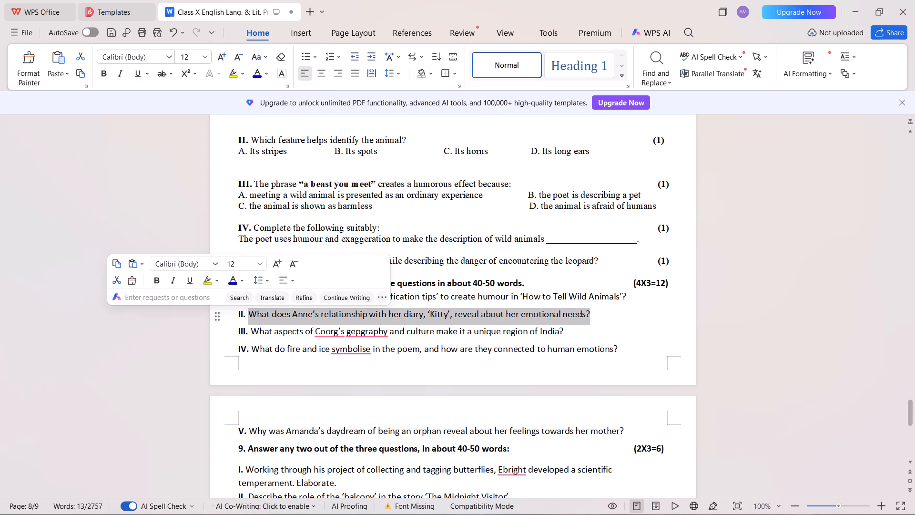
{"action": "key", "text": "shift+h"}
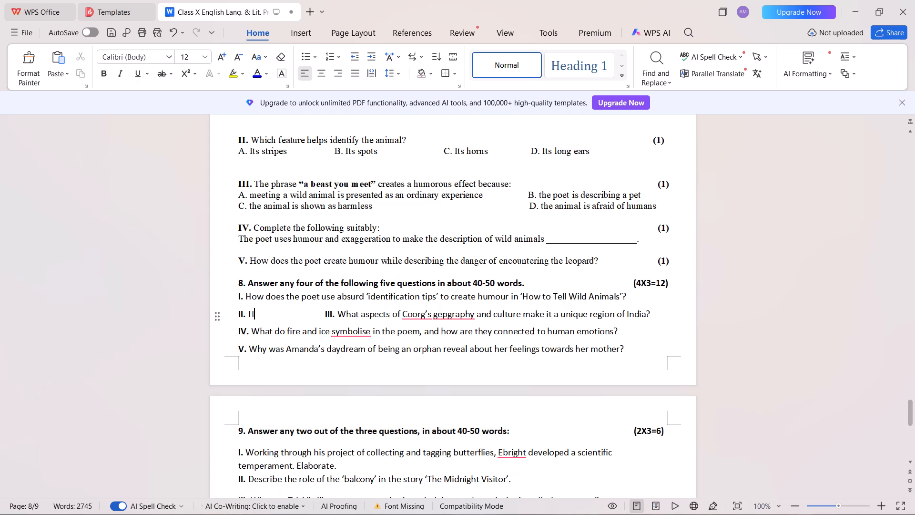
{"action": "type", "text": "ow does"}
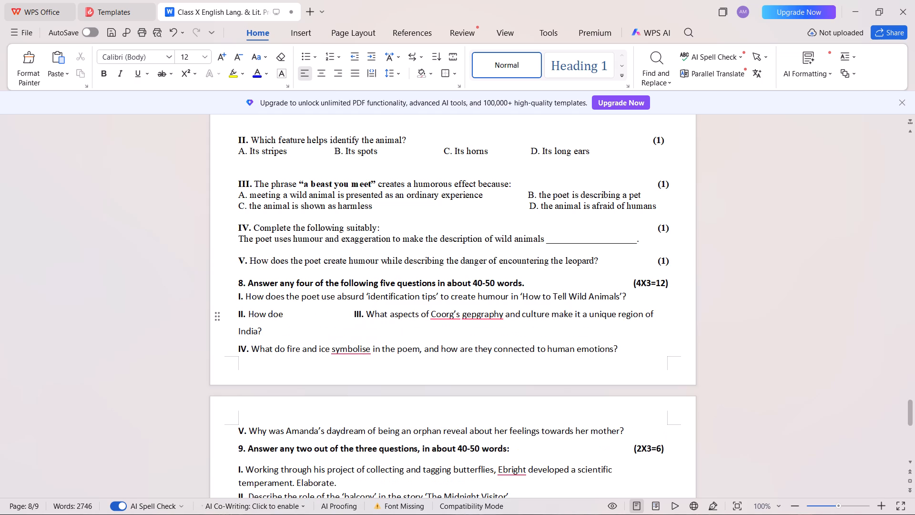
{"action": "key", "text": "space"}
{"action": "type", "text": "Anne"}
{"action": "key", "text": "space"}
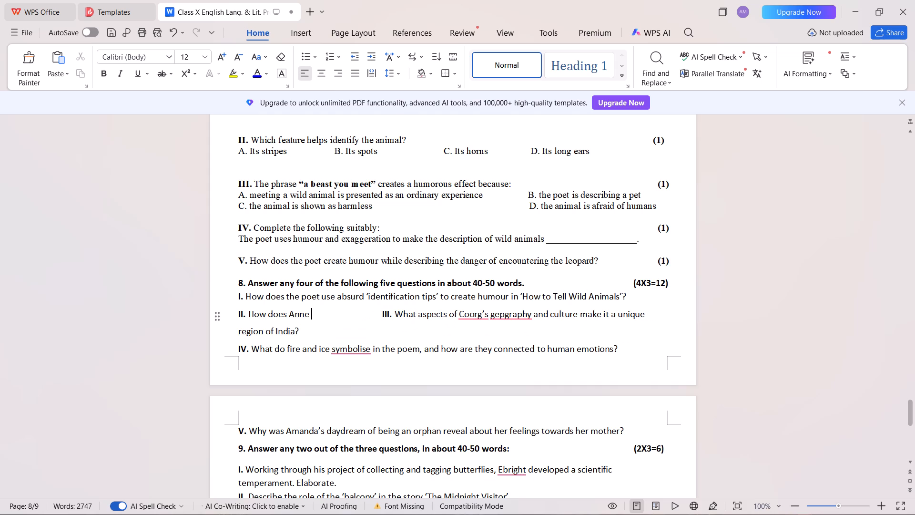
{"action": "type", "text": "Frank"}
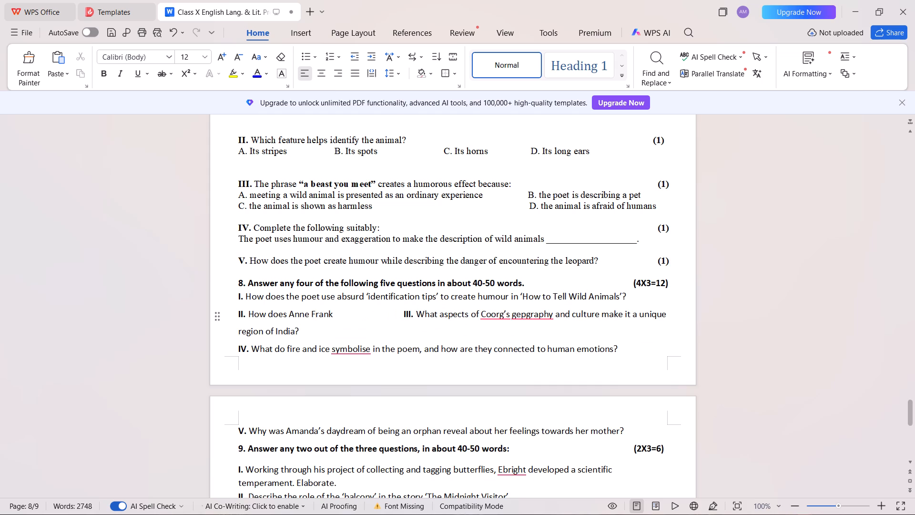
{"action": "type", "text": "'s"}
{"action": "key", "text": "space"}
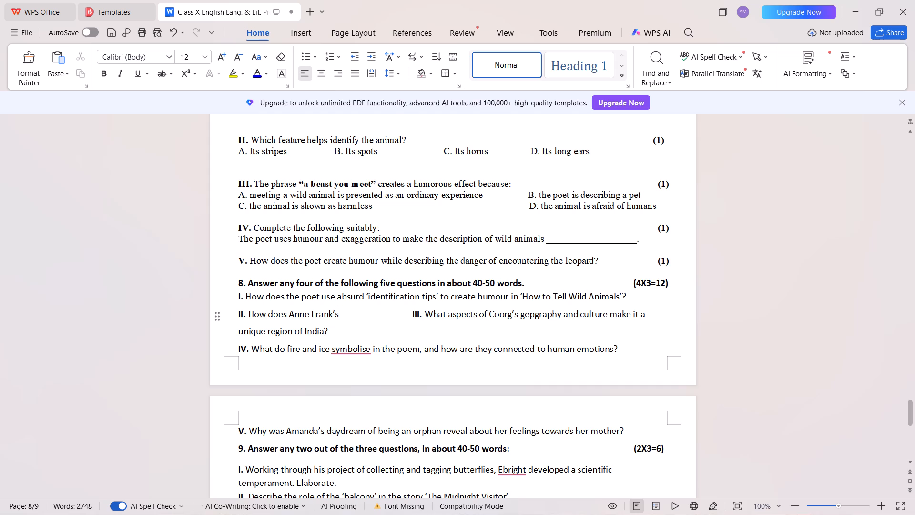
{"action": "type", "text": "longinh"}
{"action": "key", "text": "BackSpace"}
{"action": "type", "text": "g"}
{"action": "key", "text": "space"}
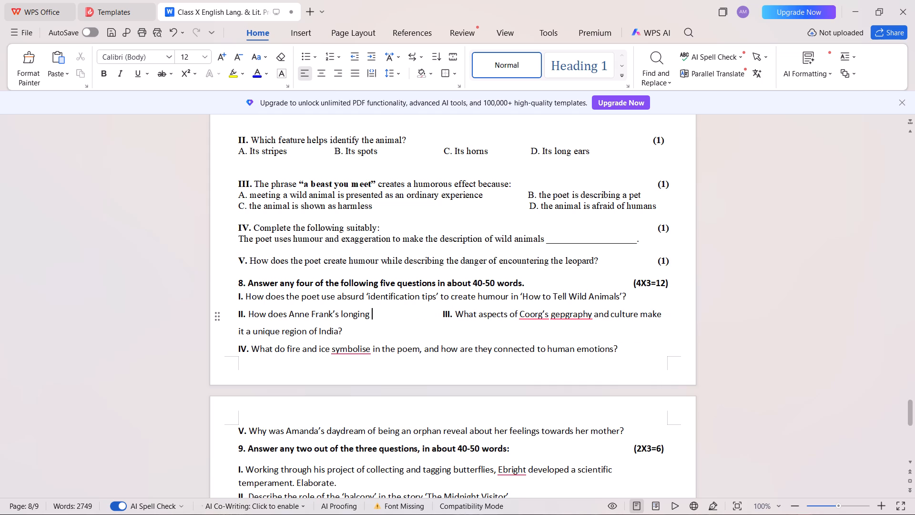
{"action": "type", "text": "for a true friend"}
{"action": "key", "text": "space"}
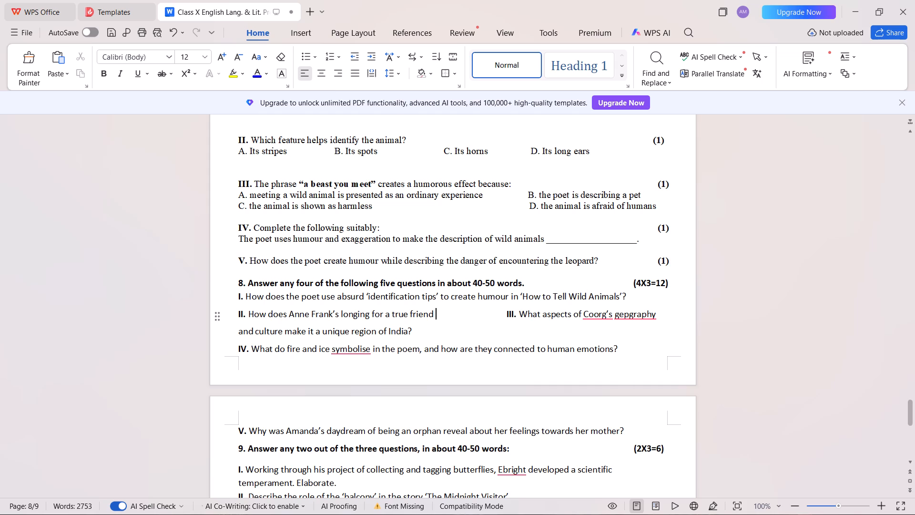
{"action": "type", "text": "explain her decision"}
{"action": "key", "text": "space"}
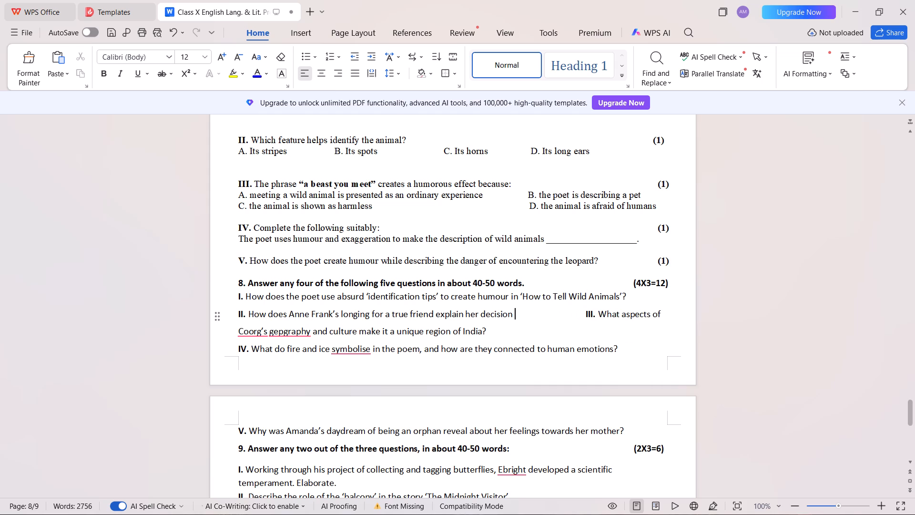
{"action": "type", "text": "to write"}
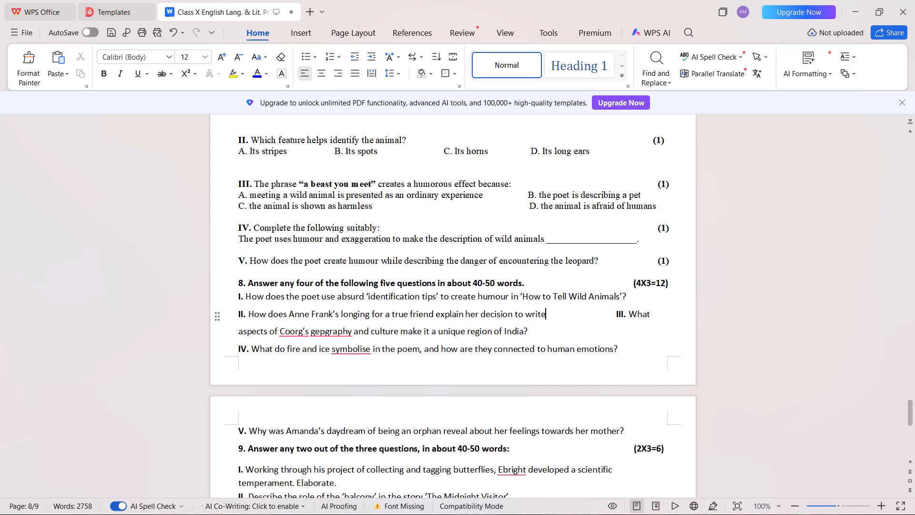
{"action": "key", "text": "space"}
{"action": "type", "text": "a diary"}
{"action": "key", "text": "shift+question"}
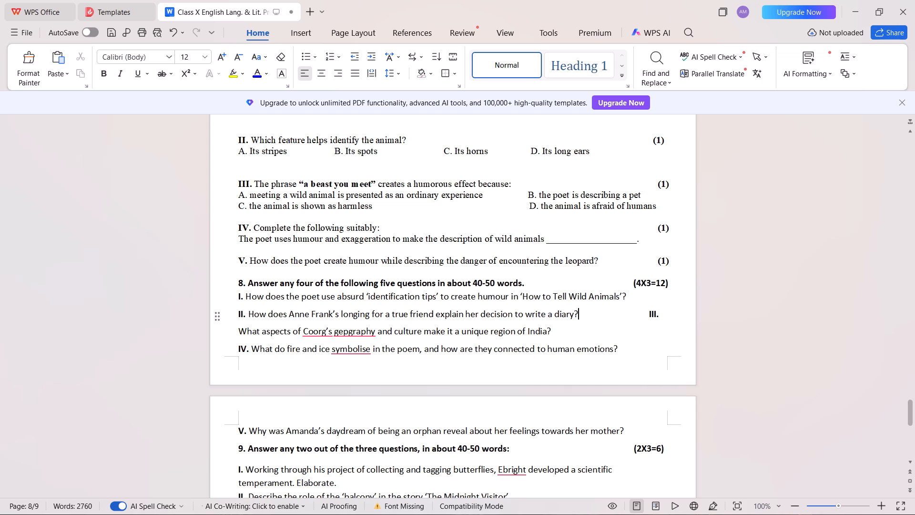
Add spaces after the question 8-II text until item III moves down to its own line.
{"action": "key", "text": "space"}
{"action": "key", "text": "space"}
{"action": "key", "text": "space"}
{"action": "key", "text": "space"}
{"action": "key", "text": "space"}
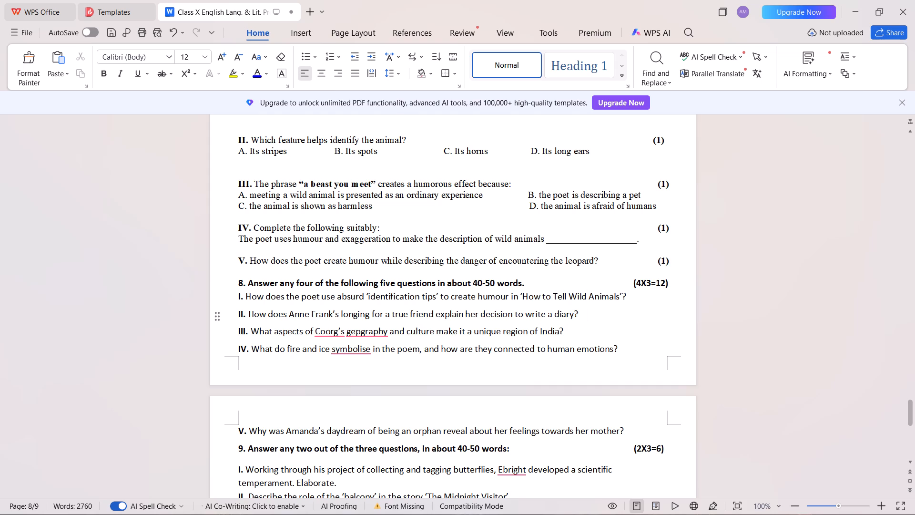
Replace the question 8-III text with "Valli's first bus journey reveals both confidence and sensitivity. Support the statement with two incidents.".
{"action": "left_click_drag", "start_coordinate": [567, 330], "coordinate": [298, 334]}
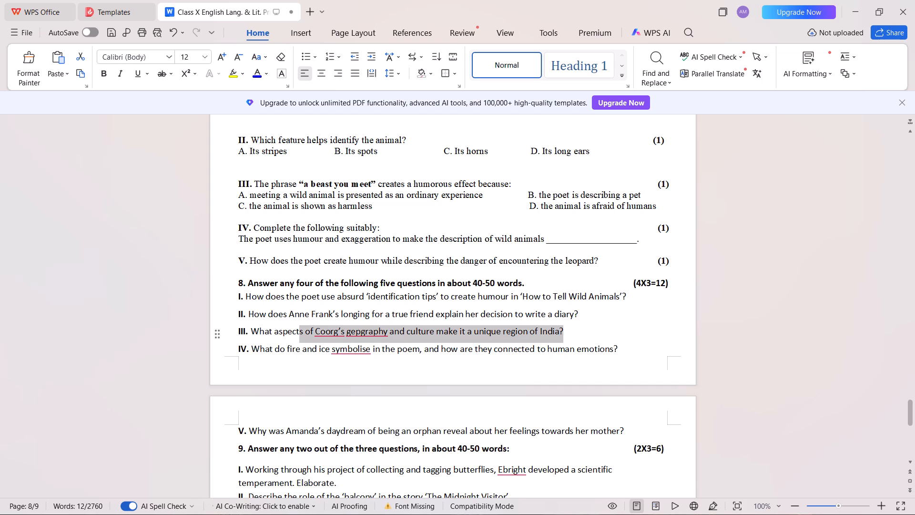
{"action": "left_click_drag", "start_coordinate": [298, 334], "coordinate": [250, 330]}
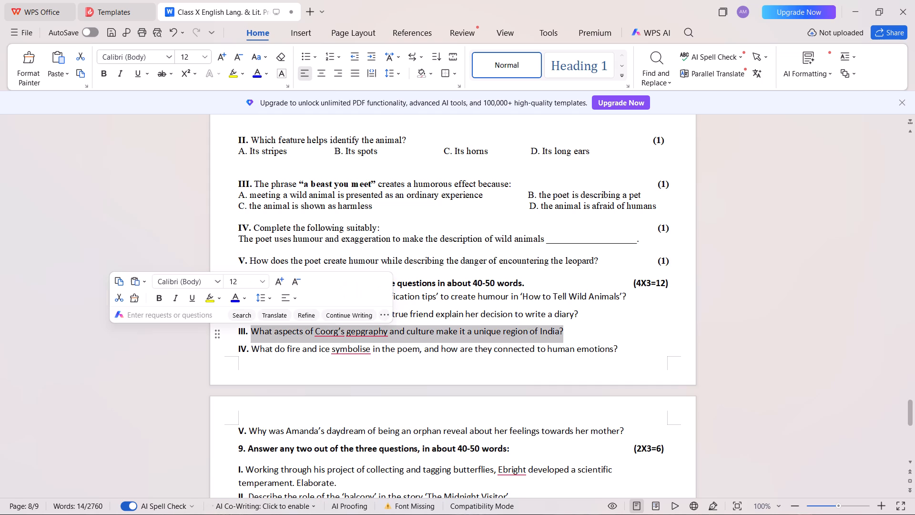
{"action": "key", "text": "period"}
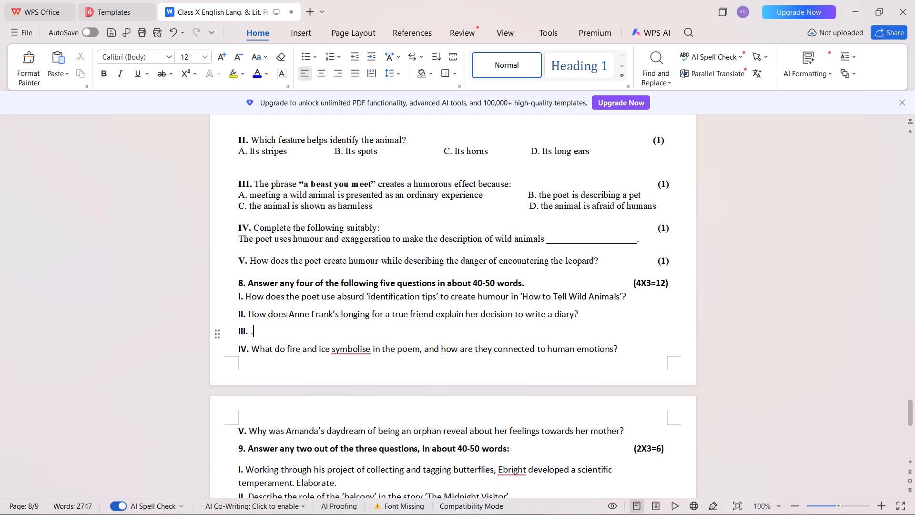
{"action": "key", "text": "BackSpace"}
{"action": "type", "text": "Valli's"}
{"action": "key", "text": "space"}
{"action": "type", "text": "first bus journey"}
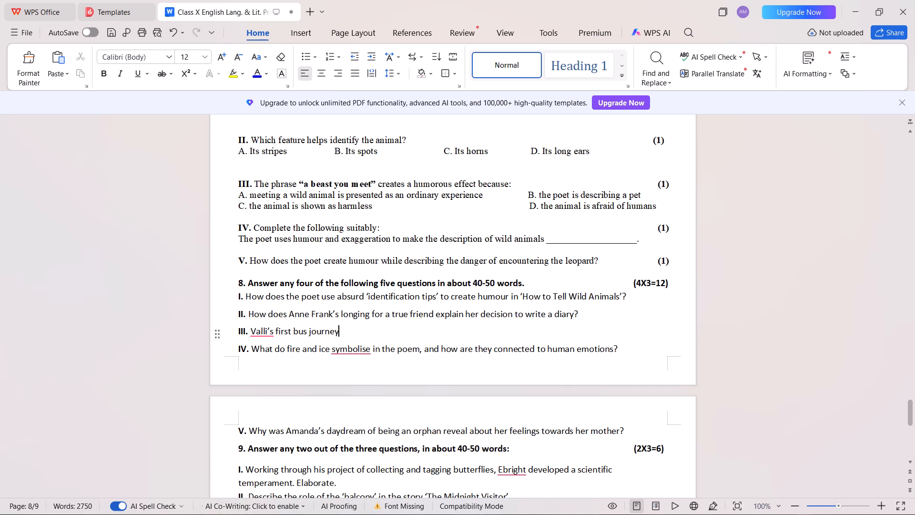
{"action": "key", "text": "space"}
{"action": "type", "text": "reveals"}
{"action": "key", "text": "space"}
{"action": "type", "text": "both"}
{"action": "key", "text": "space"}
{"action": "type", "text": "confidence"}
{"action": "key", "text": "space"}
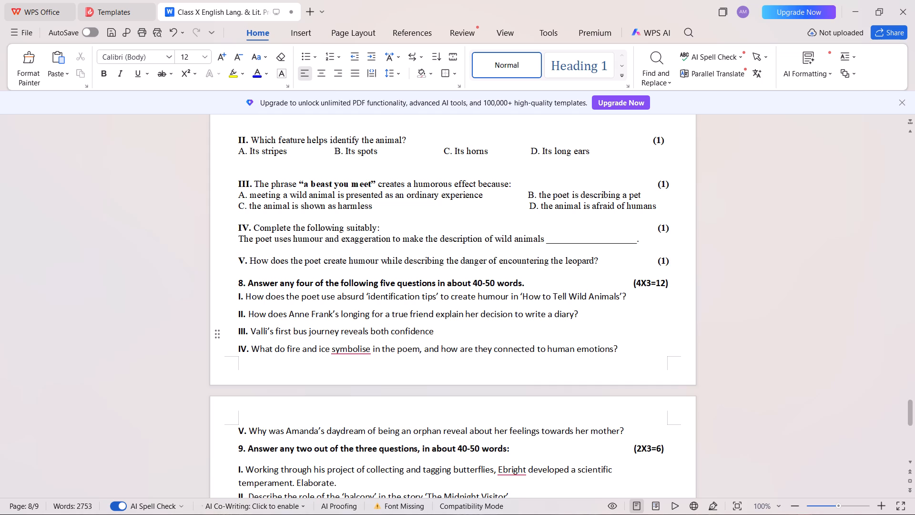
{"action": "type", "text": "and sensitivity"}
{"action": "type", "text": ". support"}
{"action": "key", "text": "space"}
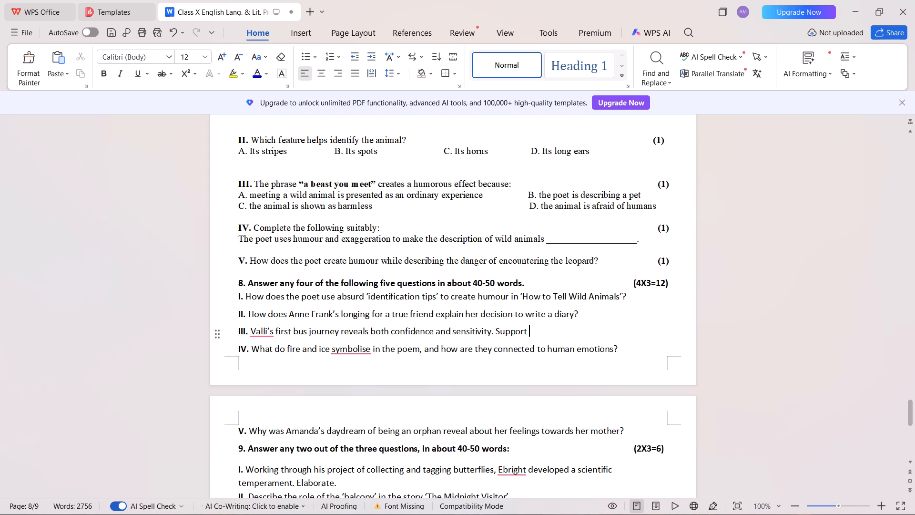
{"action": "type", "text": "the statement"}
{"action": "key", "text": "space"}
{"action": "type", "text": "with"}
{"action": "key", "text": "space"}
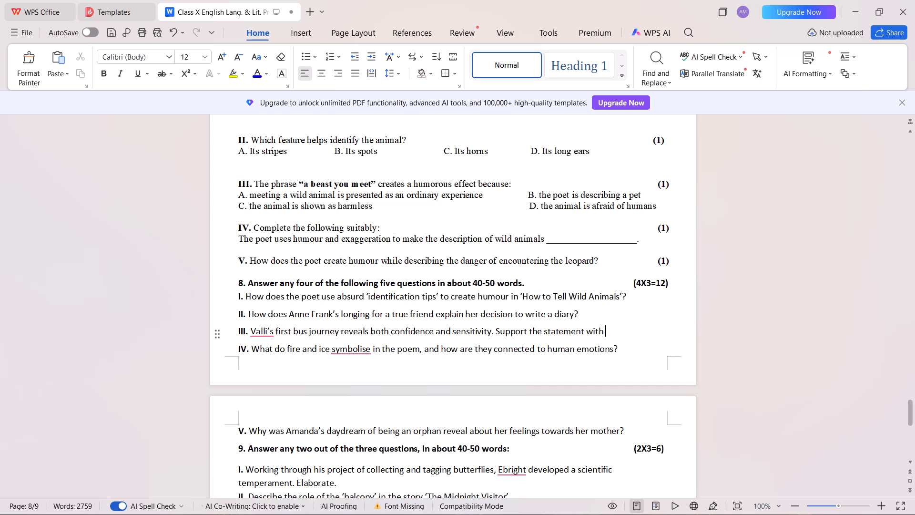
{"action": "key", "text": "t"}
{"action": "type", "text": "wo incidents"}
{"action": "key", "text": "period"}
Reword question 8-IV as "How does the poem 'Fog' use the image of a cat's silent movement to describe the fog arriving and then quietly moving on?".
{"action": "left_click_drag", "start_coordinate": [625, 349], "coordinate": [349, 355]}
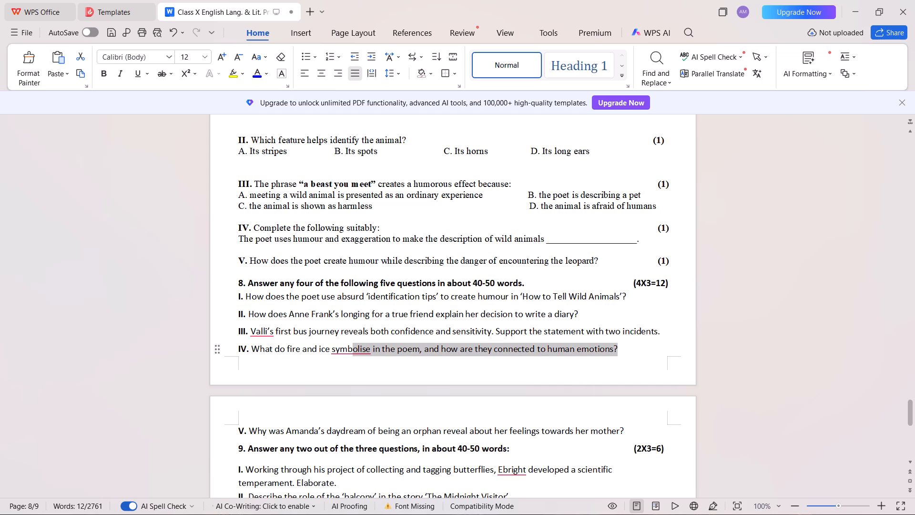
{"action": "left_click_drag", "start_coordinate": [349, 355], "coordinate": [251, 351]}
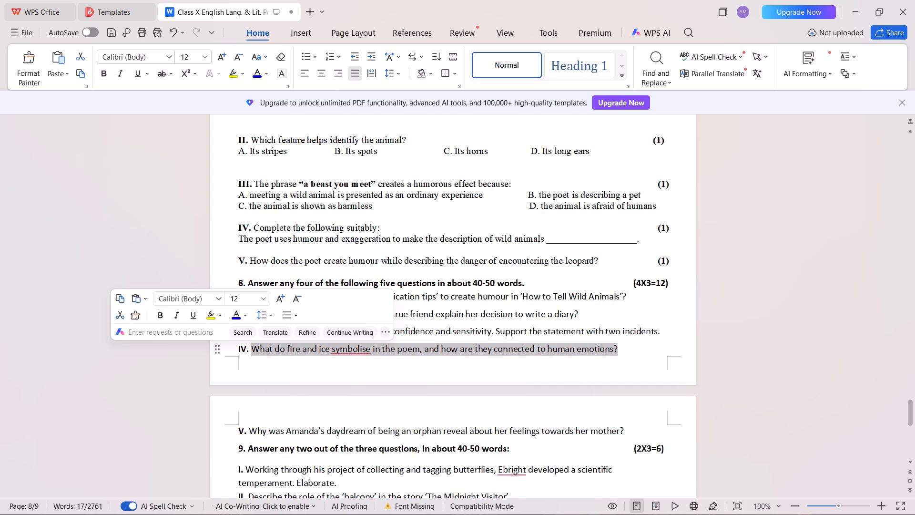
{"action": "key", "text": "period"}
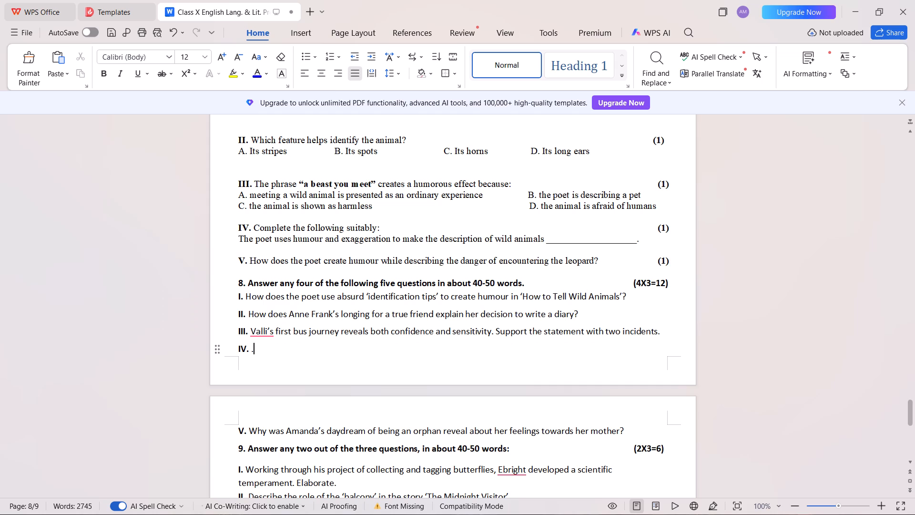
{"action": "key", "text": "BackSpace"}
{"action": "key", "text": "shift+h"}
{"action": "type", "text": "ow does the poem"}
{"action": "key", "text": "space"}
{"action": "key", "text": "apostrophe"}
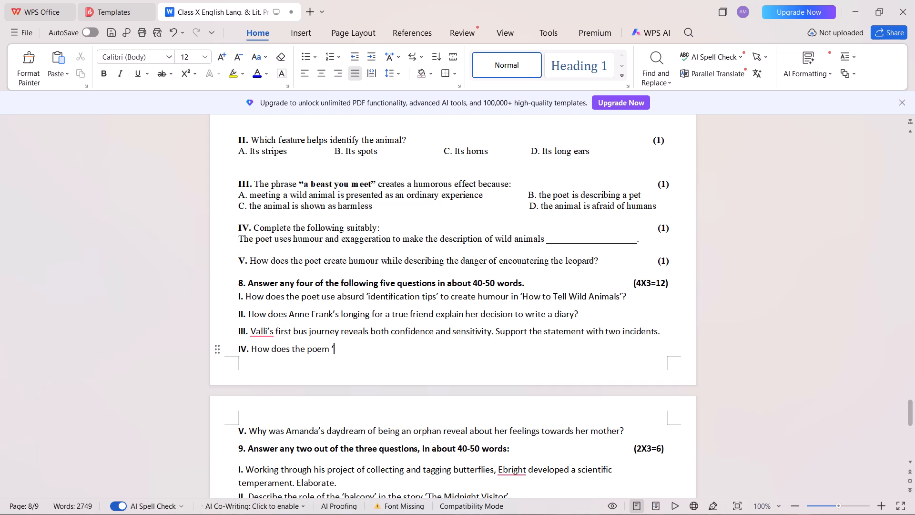
{"action": "type", "text": "Fog'"}
{"action": "key", "text": "space"}
{"action": "type", "text": "use the image"}
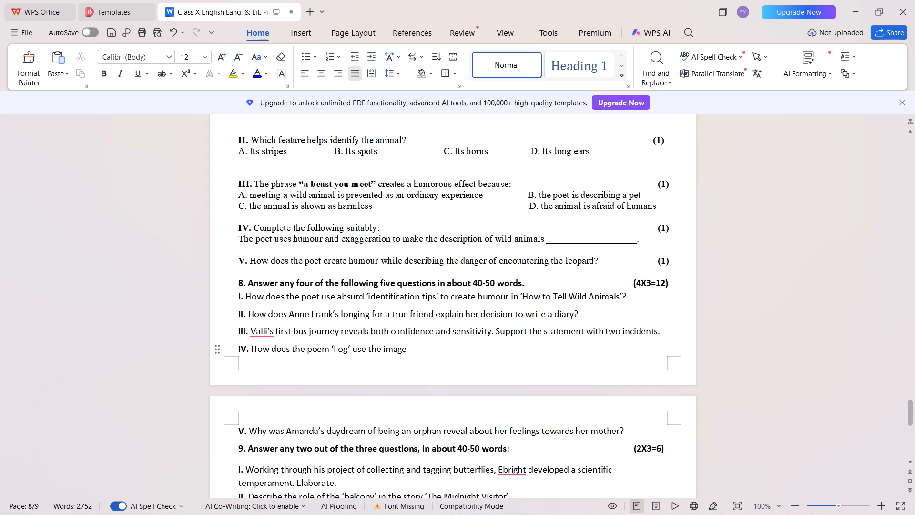
{"action": "key", "text": "space"}
{"action": "type", "text": "of a ca"}
{"action": "type", "text": "y's"}
{"action": "key", "text": "space"}
{"action": "key", "text": "BackSpace"}
{"action": "key", "text": "BackSpace"}
{"action": "key", "text": "BackSpace"}
{"action": "key", "text": "BackSpace"}
{"action": "key", "text": "t"}
{"action": "type", "text": "'s"}
{"action": "key", "text": "space"}
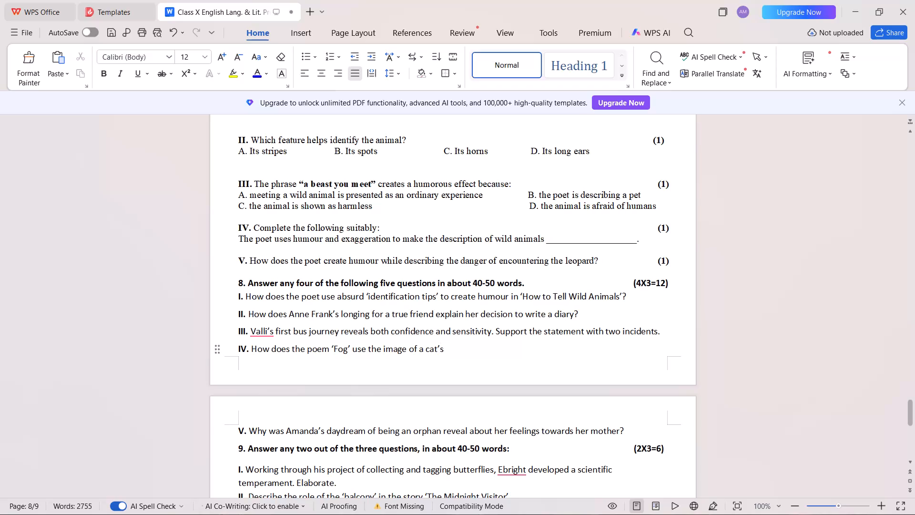
{"action": "type", "text": "silence"}
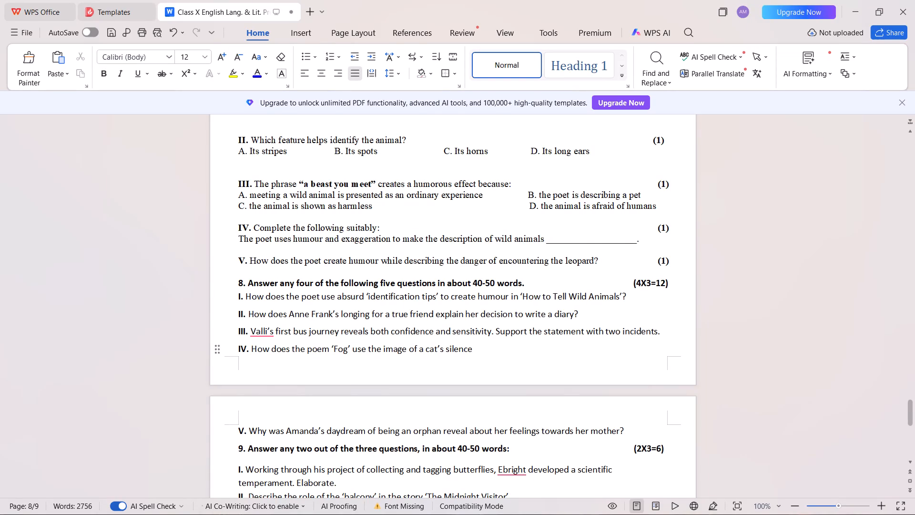
{"action": "key", "text": "BackSpace"}
{"action": "key", "text": "BackSpace"}
{"action": "type", "text": "t movement"}
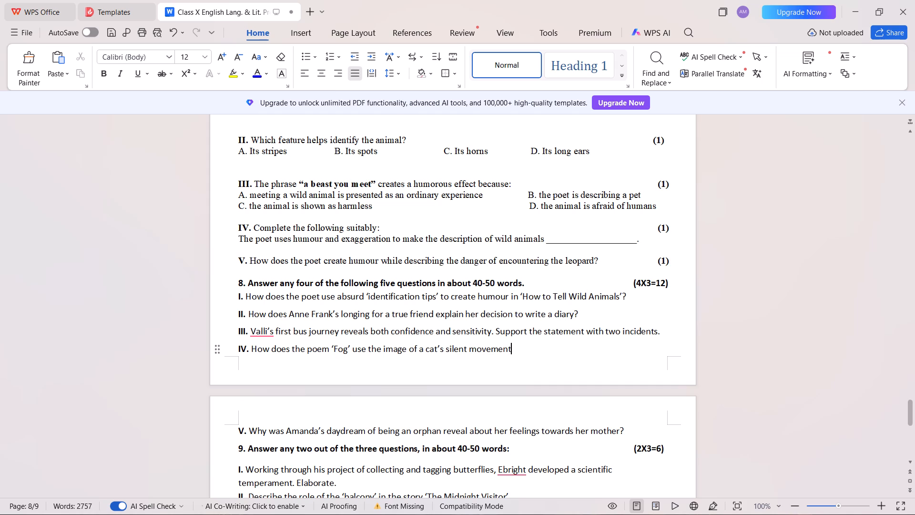
{"action": "key", "text": "space"}
{"action": "type", "text": "to describe"}
{"action": "key", "text": "space"}
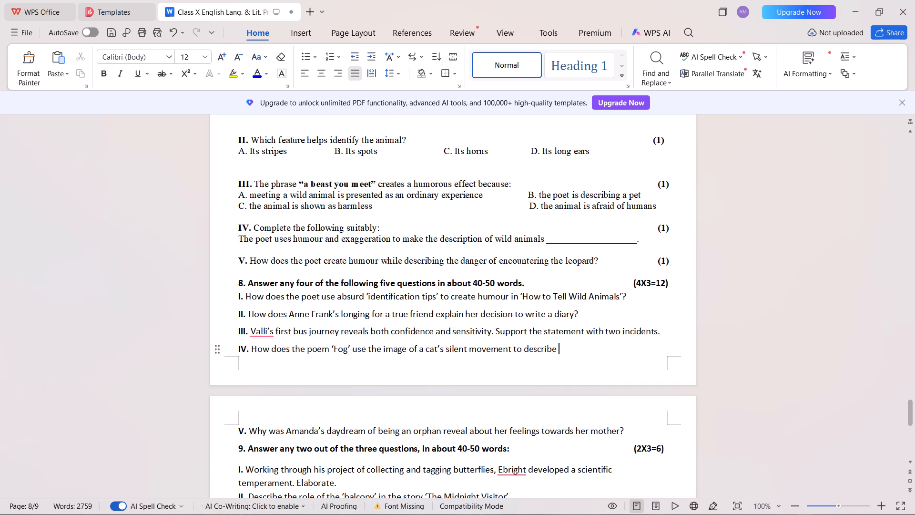
{"action": "type", "text": "the fog arriving and the"}
{"action": "key", "text": "n"}
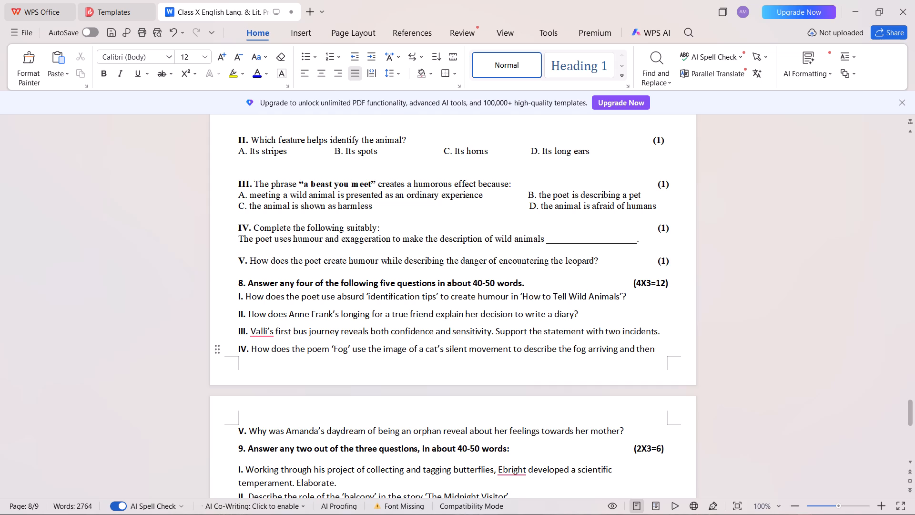
{"action": "key", "text": "space"}
{"action": "type", "text": "quietly"}
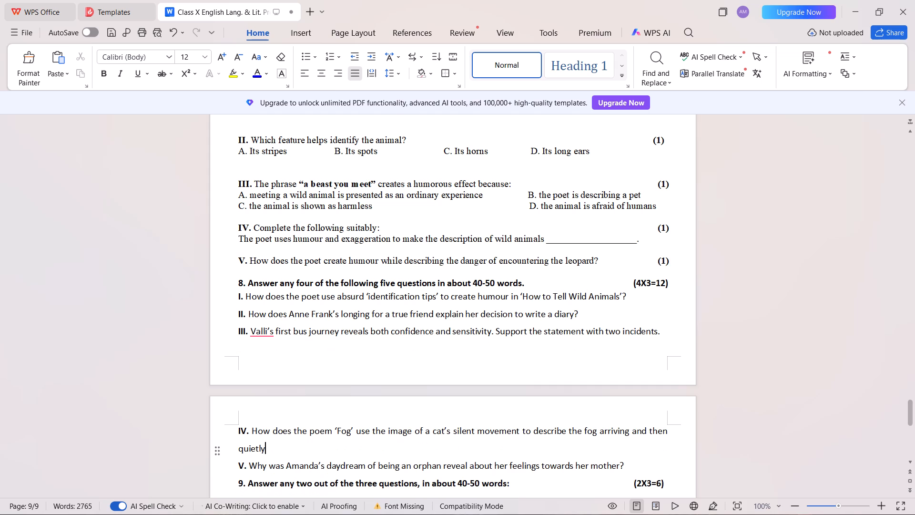
{"action": "key", "text": "space"}
{"action": "type", "text": "moving on"}
{"action": "key", "text": "shift+question"}
Replace the question 8-V text with "What does the postmaster's decision to collect money for Lencho reveal about his character?".
{"action": "scroll", "coordinate": [294, 319], "scroll_direction": "down", "scroll_amount": 4}
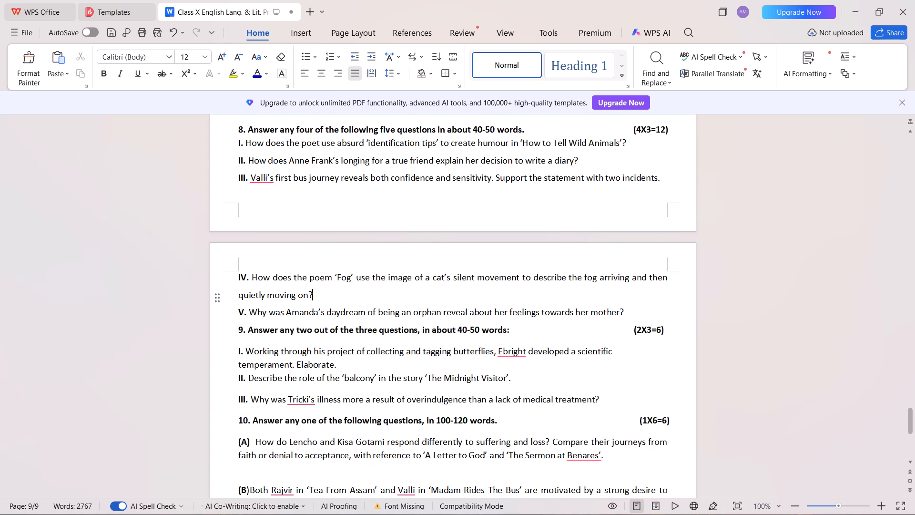
{"action": "left_click_drag", "start_coordinate": [627, 310], "coordinate": [249, 309]}
{"action": "key", "text": "period"}
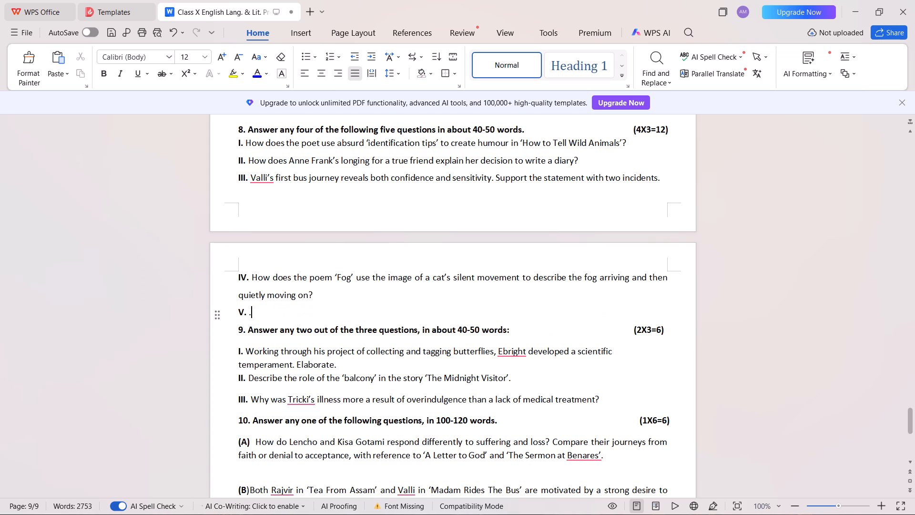
{"action": "key", "text": "BackSpace"}
{"action": "type", "text": "What does the post"}
{"action": "type", "text": "master"}
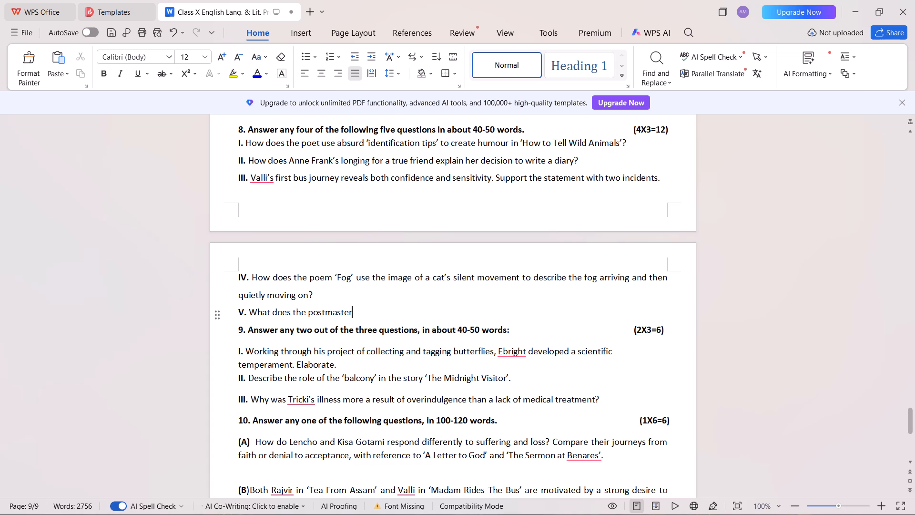
{"action": "type", "text": "'s decia"}
{"action": "key", "text": "BackSpace"}
{"action": "type", "text": "sion"}
{"action": "key", "text": "space"}
{"action": "type", "text": "to collect money"}
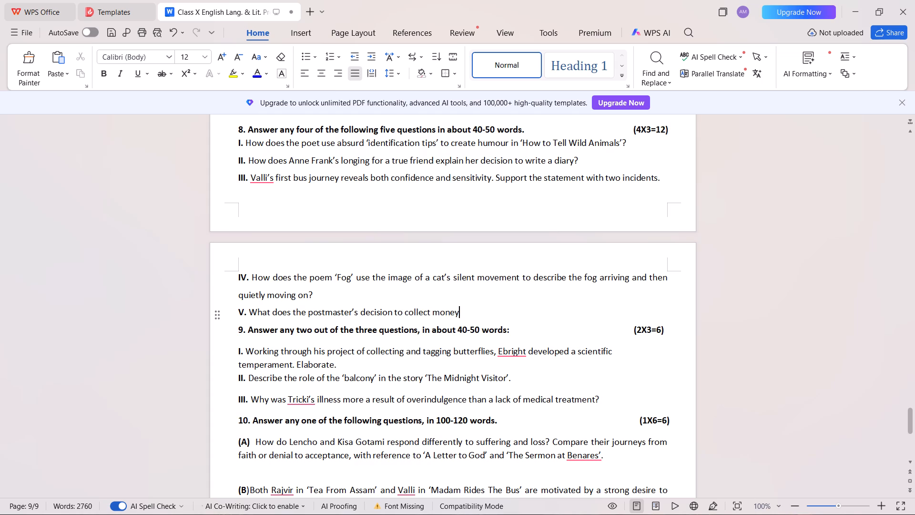
{"action": "key", "text": "space"}
{"action": "type", "text": "for Lencho"}
{"action": "key", "text": "space"}
{"action": "type", "text": "reveal"}
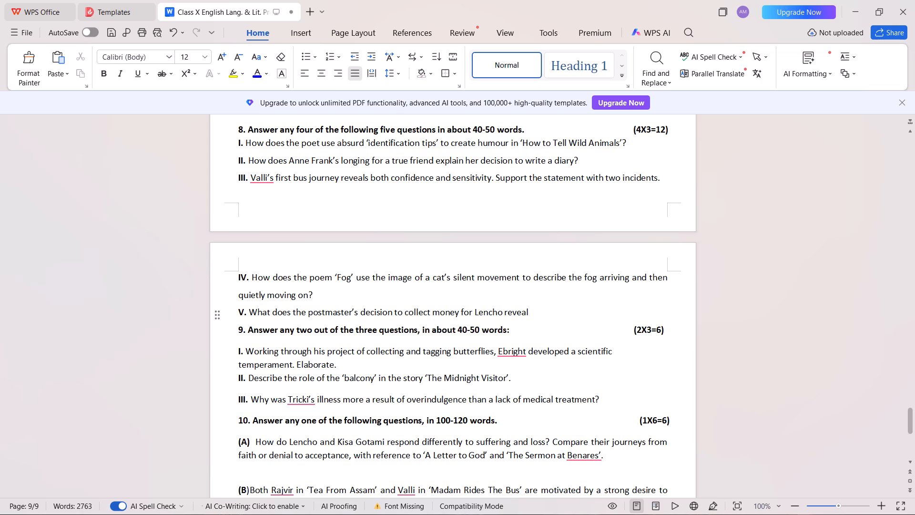
{"action": "key", "text": "space"}
{"action": "type", "text": "about his character"}
{"action": "key", "text": "shift+question"}
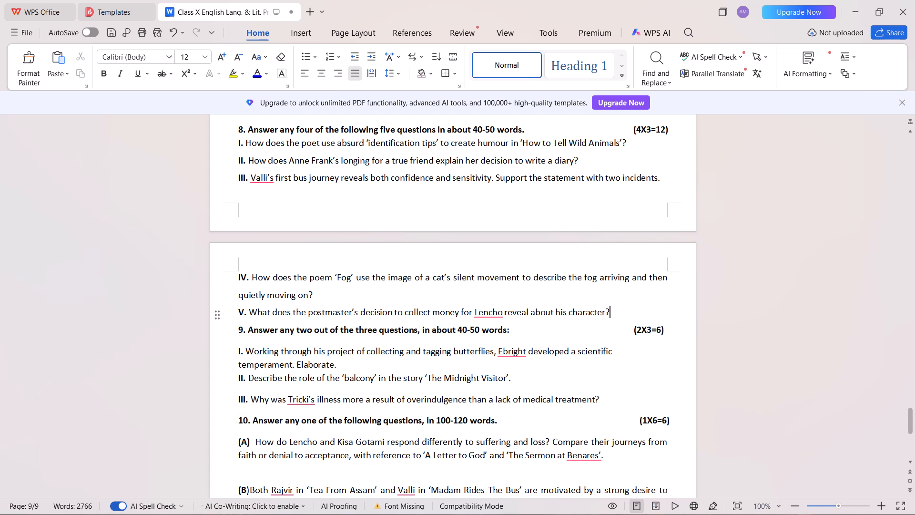
Delete the question 9-I text about Ebright's butterfly project, keeping the item number I.
{"action": "left_click_drag", "start_coordinate": [336, 363], "coordinate": [255, 359]}
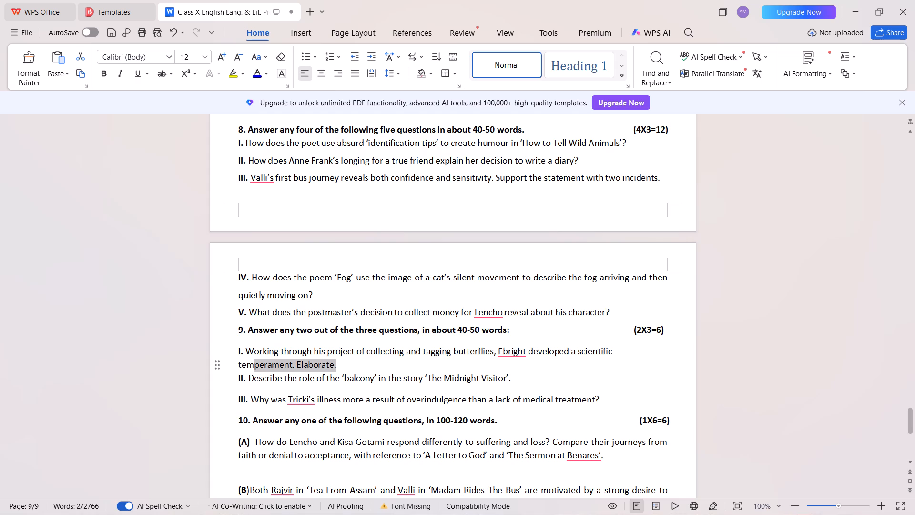
{"action": "left_click_drag", "start_coordinate": [255, 359], "coordinate": [246, 348]}
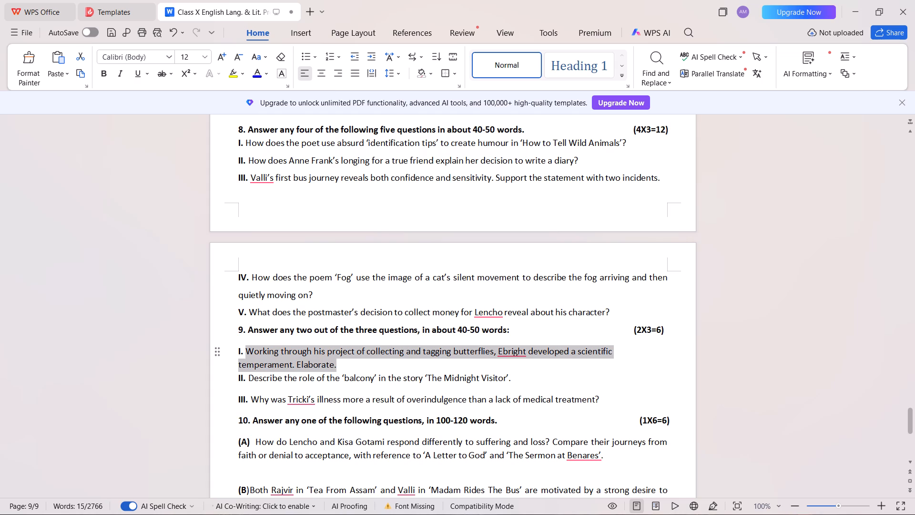
{"action": "key", "text": "period"}
{"action": "key", "text": "BackSpace"}
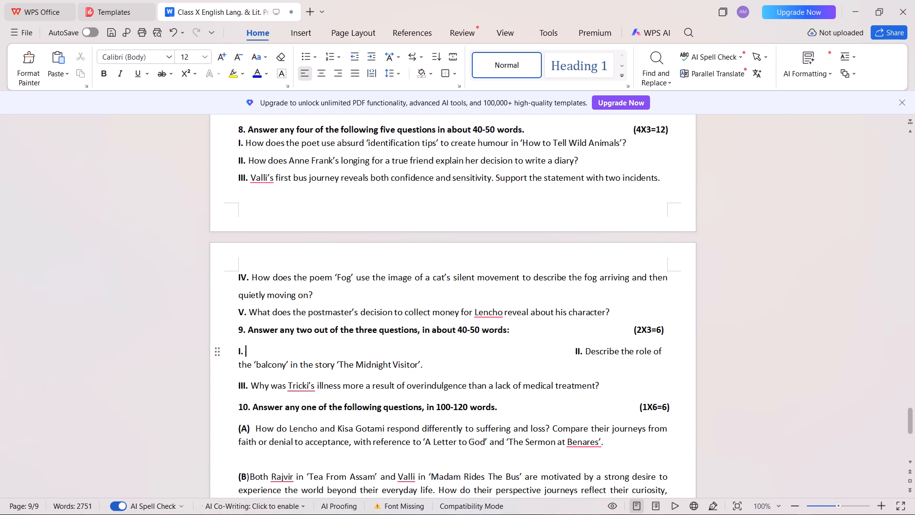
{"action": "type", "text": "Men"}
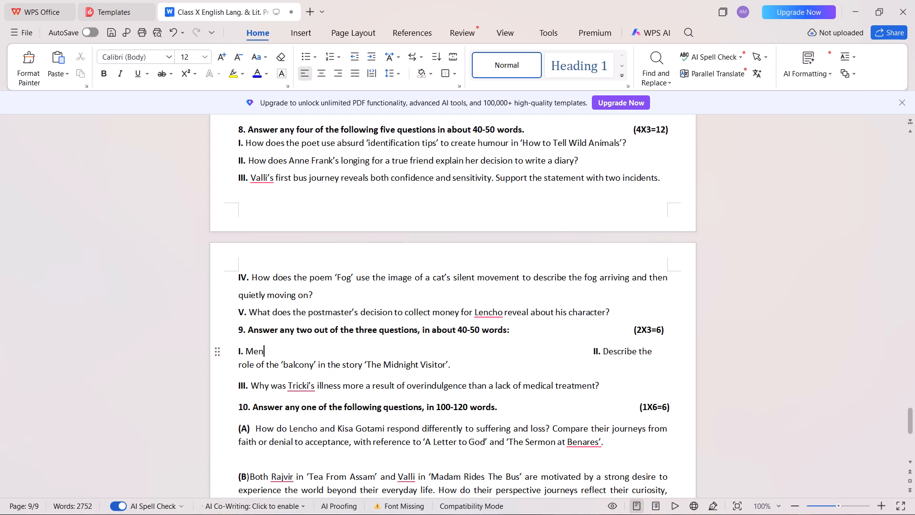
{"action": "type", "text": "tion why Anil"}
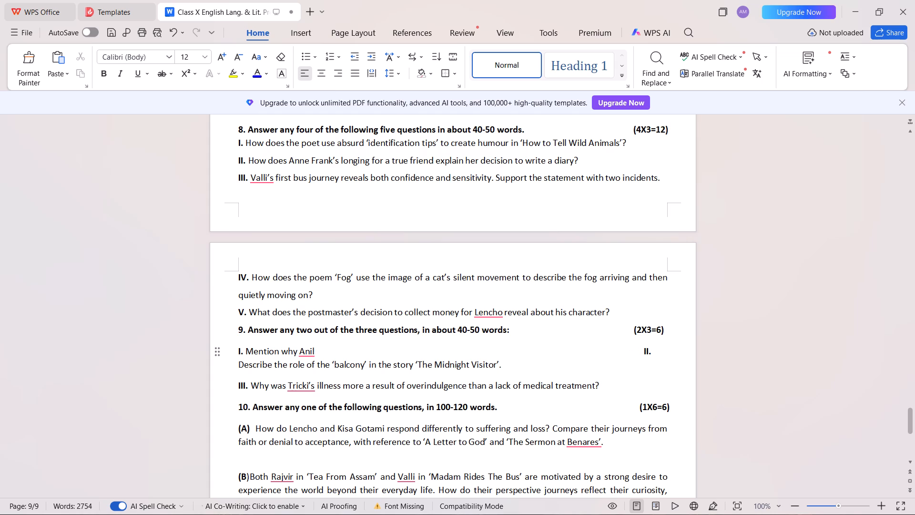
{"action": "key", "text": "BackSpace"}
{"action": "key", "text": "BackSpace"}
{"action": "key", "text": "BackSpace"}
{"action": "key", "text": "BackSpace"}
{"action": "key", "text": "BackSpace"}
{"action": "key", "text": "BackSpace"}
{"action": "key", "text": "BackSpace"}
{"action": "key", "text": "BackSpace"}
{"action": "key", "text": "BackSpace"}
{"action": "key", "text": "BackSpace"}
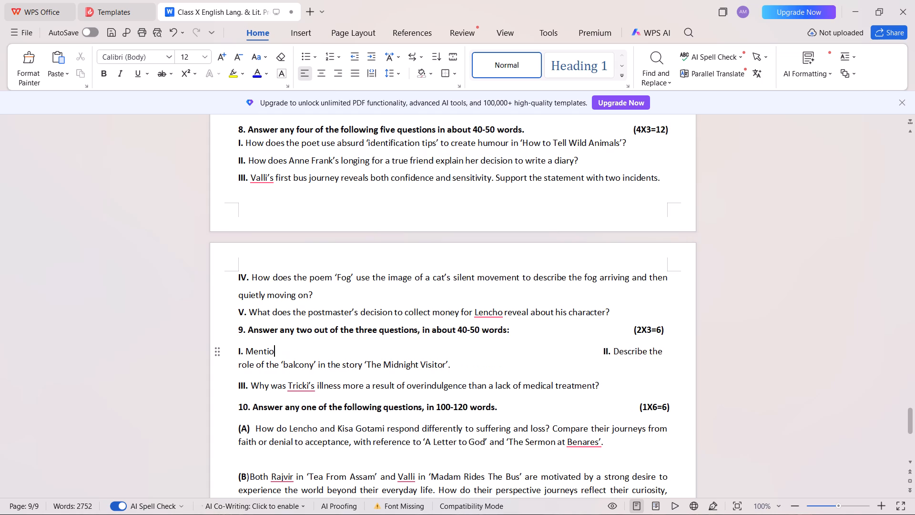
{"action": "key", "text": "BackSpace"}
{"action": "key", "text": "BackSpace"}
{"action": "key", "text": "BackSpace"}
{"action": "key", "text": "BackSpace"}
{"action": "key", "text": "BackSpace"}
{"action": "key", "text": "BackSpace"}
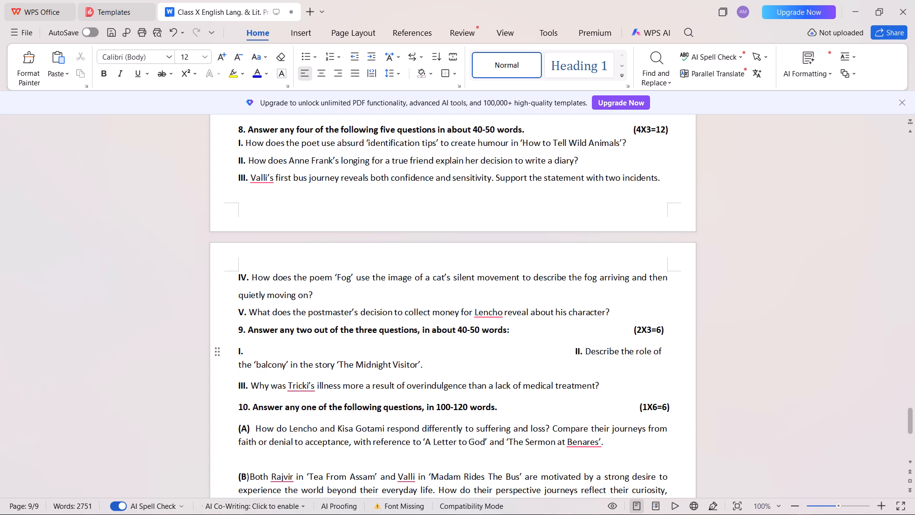
Enter the question 9-I text "Explain why Anil chose to overlook the breach of trust in spite of being aware of it?".
{"action": "type", "text": "Explain why Anil"}
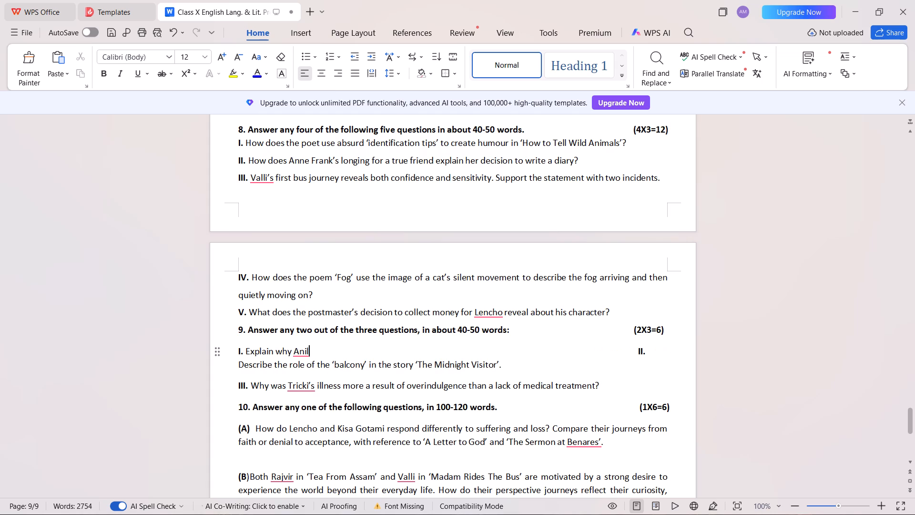
{"action": "key", "text": "space"}
{"action": "key", "text": "c"}
{"action": "type", "text": "hose to overlook"}
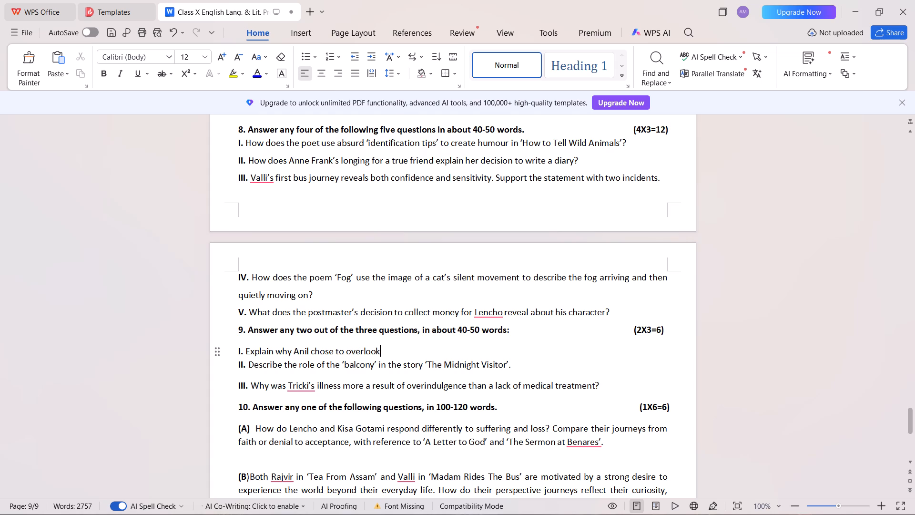
{"action": "key", "text": "space"}
{"action": "type", "text": "the"}
{"action": "key", "text": "space"}
{"action": "type", "text": "breach of trust"}
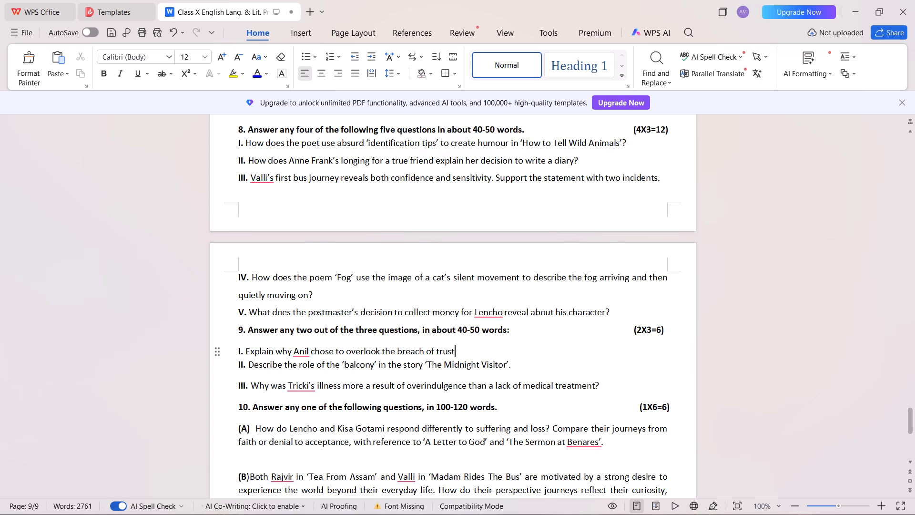
{"action": "key", "text": "space"}
{"action": "type", "text": "in spite"}
{"action": "key", "text": "space"}
{"action": "type", "text": "of being"}
{"action": "key", "text": "space"}
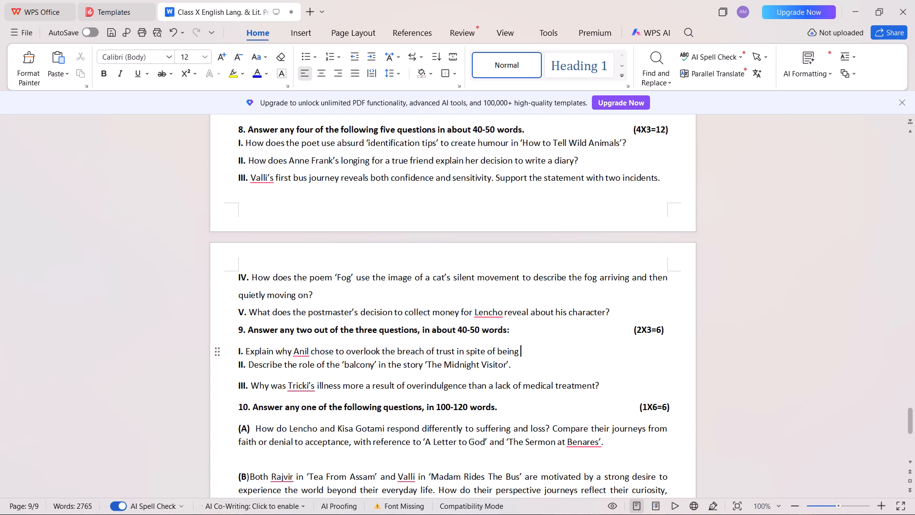
{"action": "type", "text": "aware of it"}
{"action": "key", "text": "shift+question"}
Delete the question 10(B) text about Rajvir and Valli, keeping the (B) label.
{"action": "scroll", "coordinate": [246, 348], "scroll_direction": "down", "scroll_amount": 3}
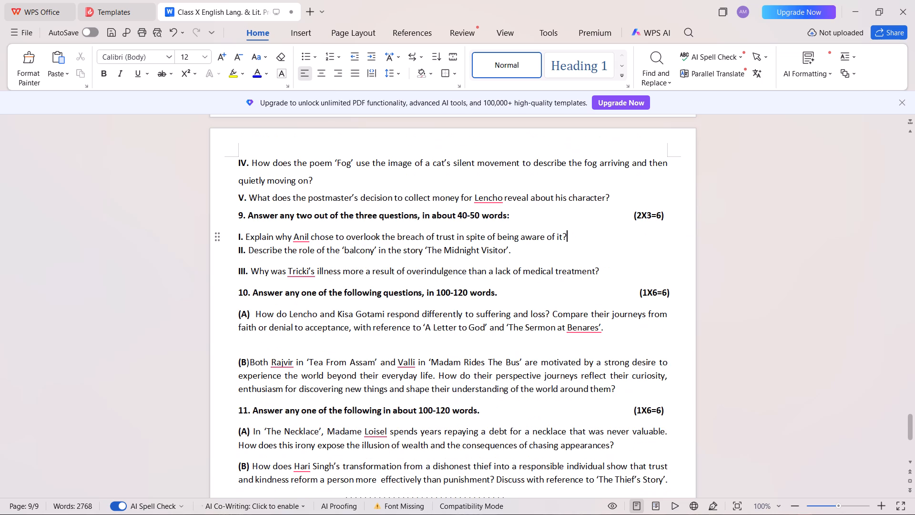
{"action": "scroll", "coordinate": [246, 348], "scroll_direction": "down", "scroll_amount": 1}
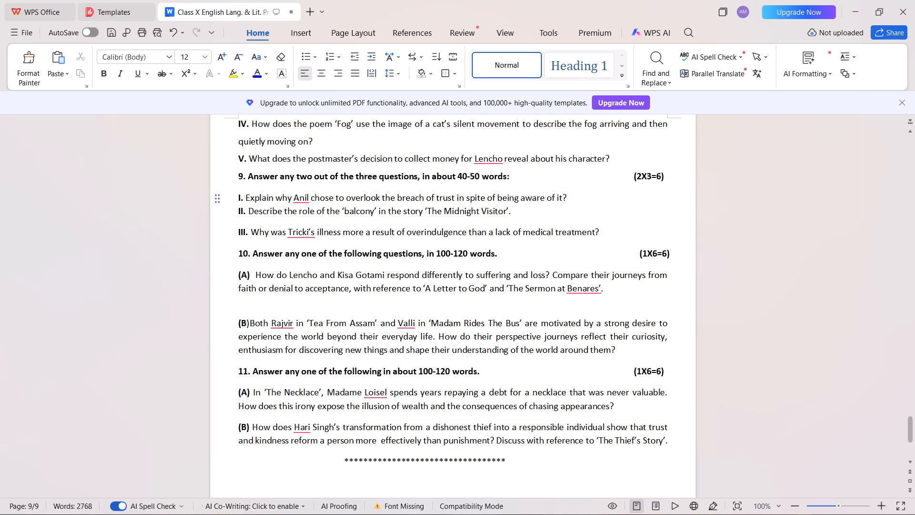
{"action": "left_click_drag", "start_coordinate": [619, 348], "coordinate": [553, 345]}
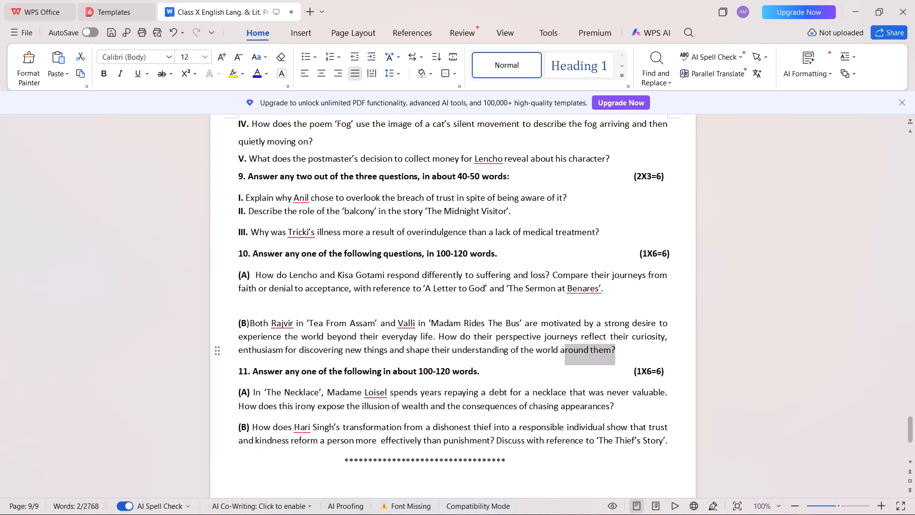
{"action": "left_click_drag", "start_coordinate": [553, 345], "coordinate": [662, 175]}
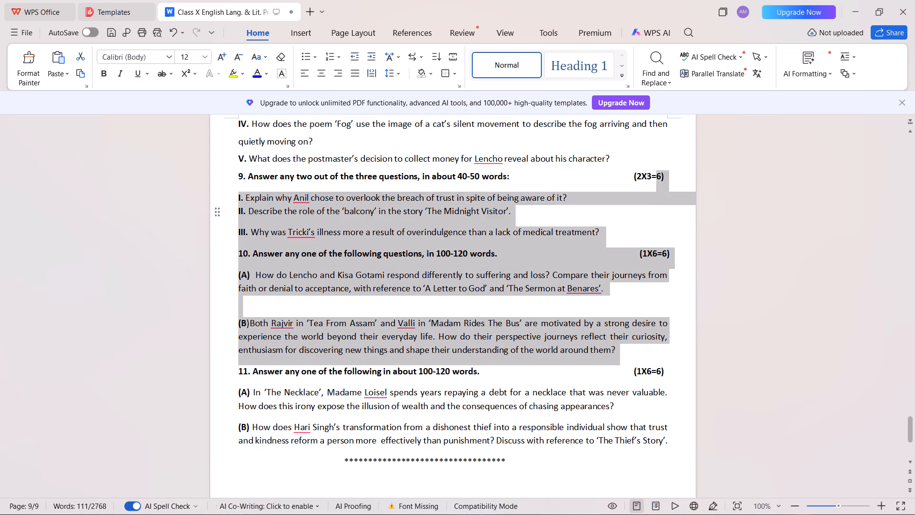
{"action": "left_click_drag", "start_coordinate": [662, 175], "coordinate": [534, 302]}
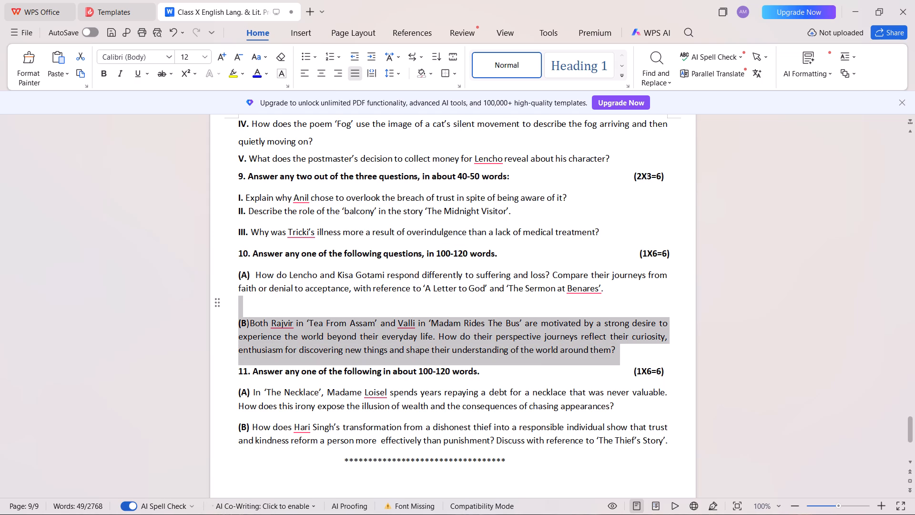
{"action": "left_click_drag", "start_coordinate": [534, 302], "coordinate": [608, 349]}
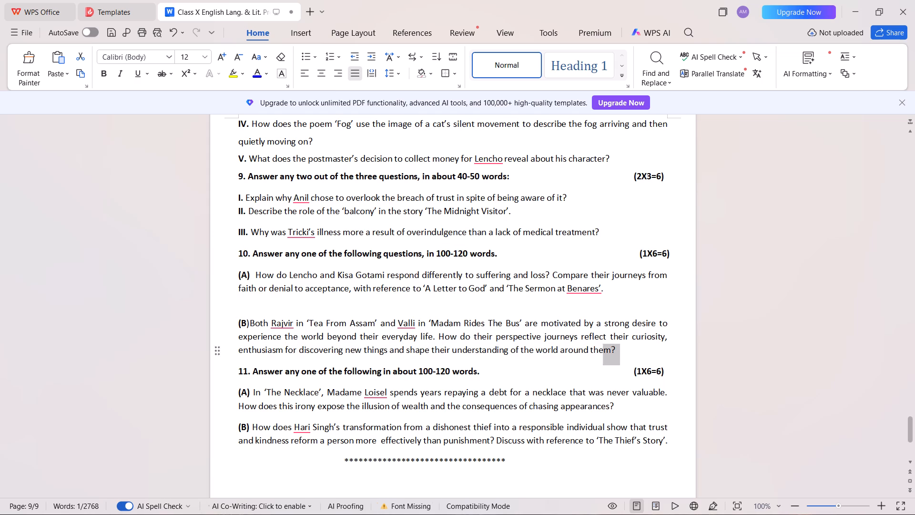
{"action": "left_click_drag", "start_coordinate": [608, 349], "coordinate": [127, 210]}
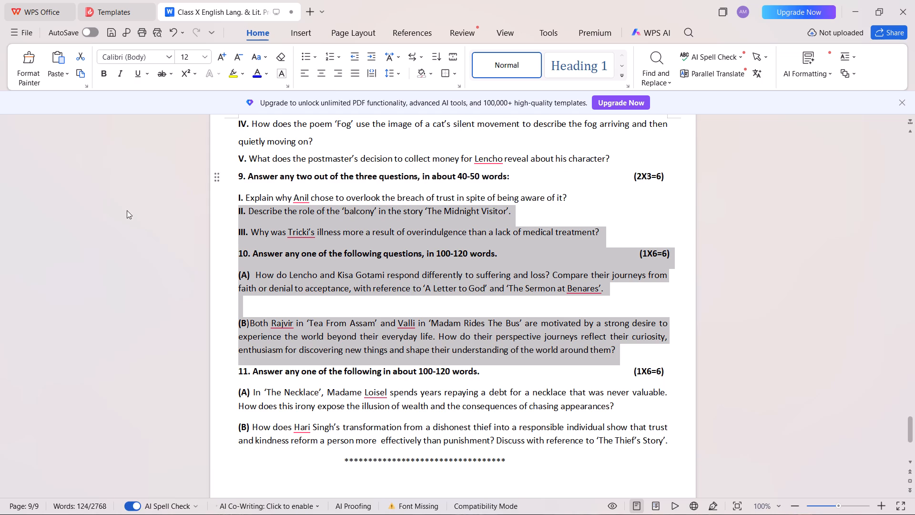
{"action": "left_click_drag", "start_coordinate": [127, 210], "coordinate": [189, 310]}
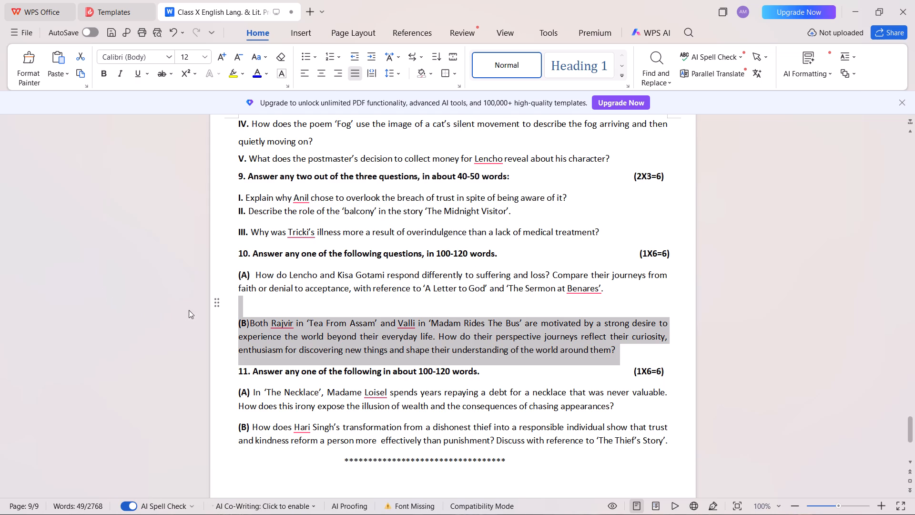
{"action": "left_click_drag", "start_coordinate": [189, 310], "coordinate": [246, 318]}
{"action": "left_click_drag", "start_coordinate": [246, 318], "coordinate": [248, 321]}
{"action": "key", "text": "period"}
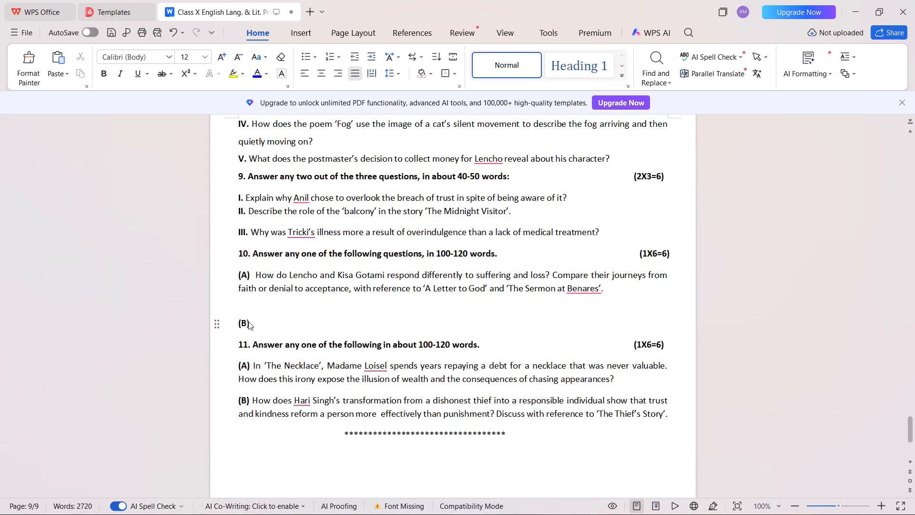
Enter the question 10(B) text "The young seagull in “His First Flight” and Kisa Gotami in “The Sermon at Benares” both undergo a life-changing transformation".
{"action": "type", "text": "the"}
{"action": "key", "text": "space"}
{"action": "key", "text": "BackSpace"}
{"action": "key", "text": "BackSpace"}
{"action": "key", "text": "BackSpace"}
{"action": "key", "text": "BackSpace"}
{"action": "type", "text": "The"}
{"action": "key", "text": "space"}
{"action": "key", "text": "y"}
{"action": "type", "text": "oung"}
{"action": "key", "text": "space"}
{"action": "type", "text": "sea"}
{"action": "type", "text": "gul"}
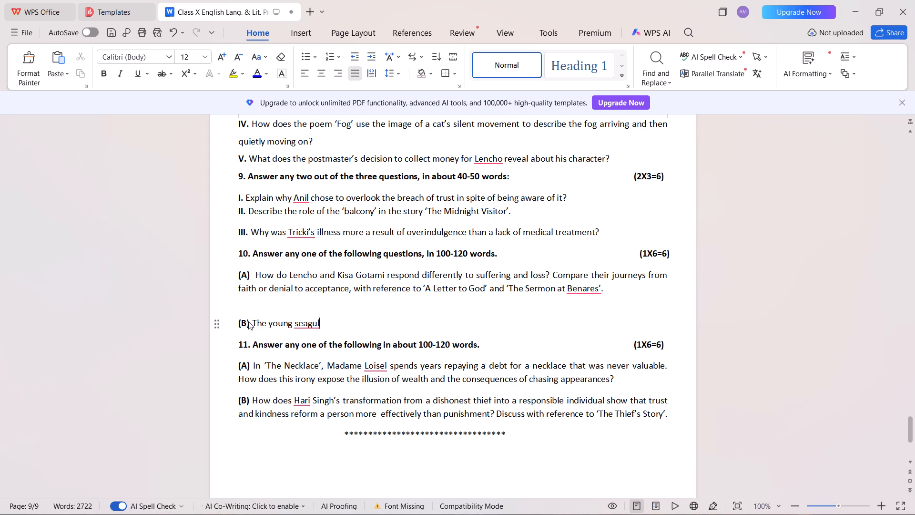
{"action": "type", "text": "l"}
{"action": "key", "text": "space"}
{"action": "type", "text": "in"}
{"action": "key", "text": "space"}
{"action": "key", "text": "shift+quotedbl"}
{"action": "type", "text": "His First Flight"}
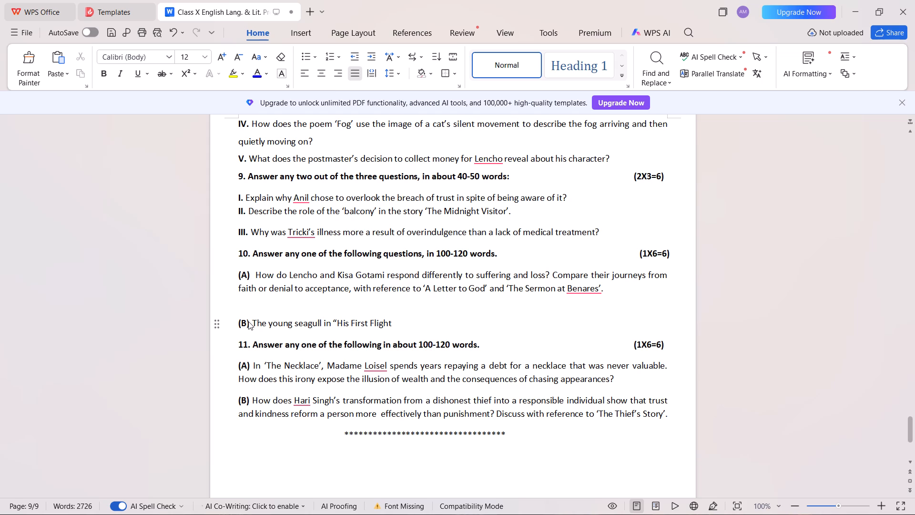
{"action": "type", "text": "\""}
{"action": "key", "text": "space"}
{"action": "type", "text": "and"}
{"action": "key", "text": "space"}
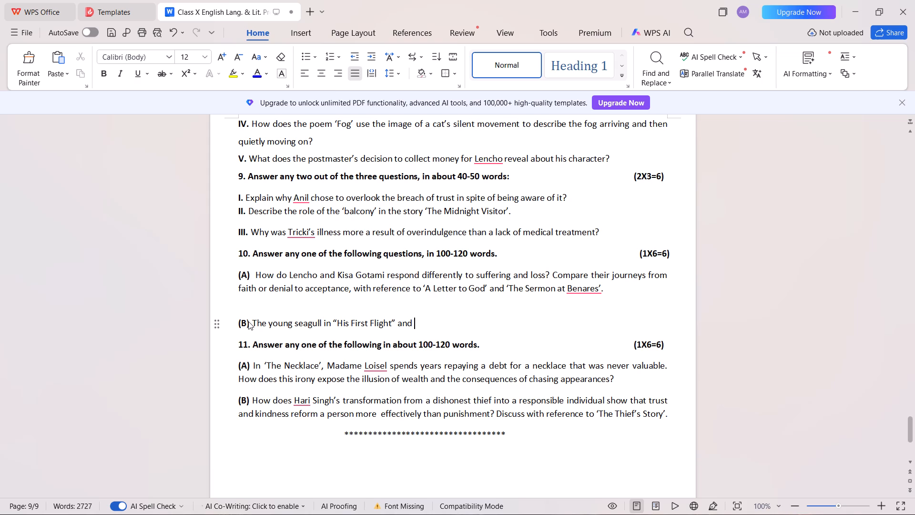
{"action": "type", "text": "Kisa Gotami"}
{"action": "key", "text": "space"}
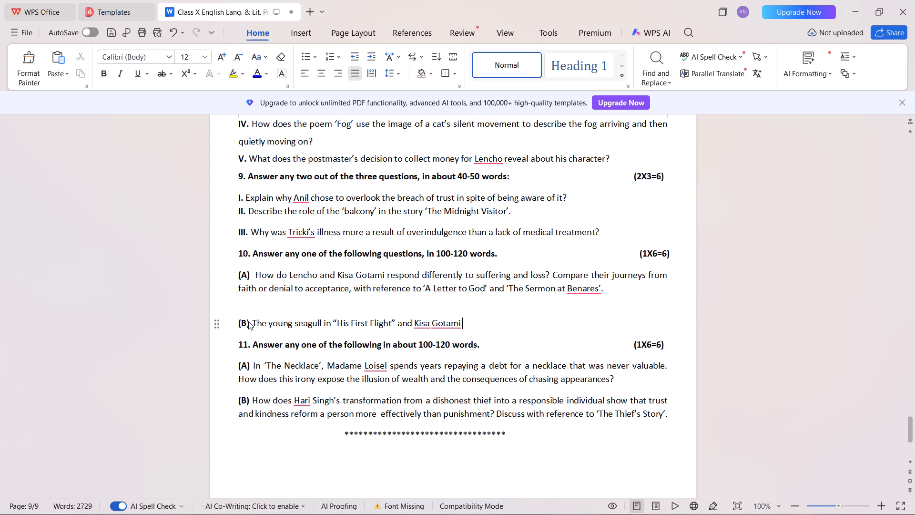
{"action": "type", "text": "in"}
{"action": "key", "text": "space"}
{"action": "type", "text": "\"The Sermon"}
{"action": "key", "text": "space"}
{"action": "type", "text": "at Ba"}
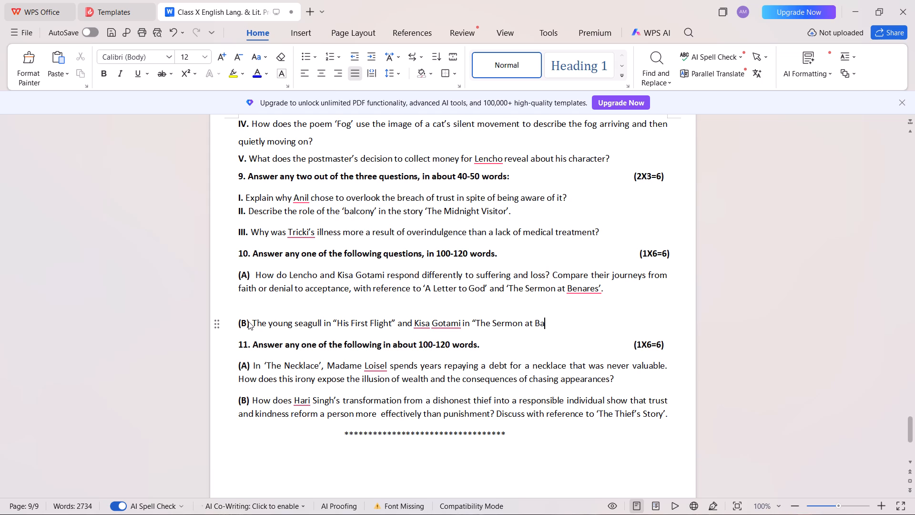
{"action": "key", "text": "BackSpace"}
{"action": "key", "text": "e"}
{"action": "type", "text": "nares"}
{"action": "type", "text": "\""}
{"action": "key", "text": "space"}
{"action": "type", "text": "both undergo"}
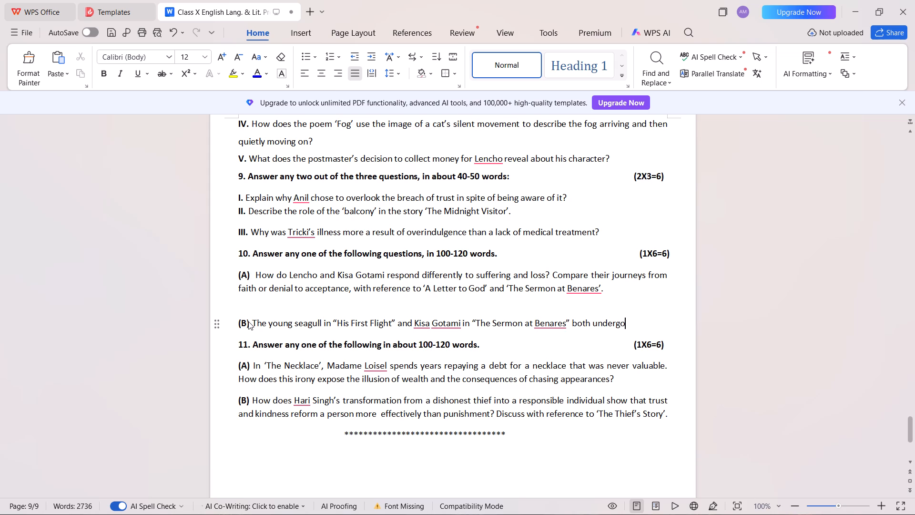
{"action": "key", "text": "space"}
{"action": "type", "text": "a"}
{"action": "key", "text": "space"}
{"action": "type", "text": "life"}
{"action": "type", "text": "-changing"}
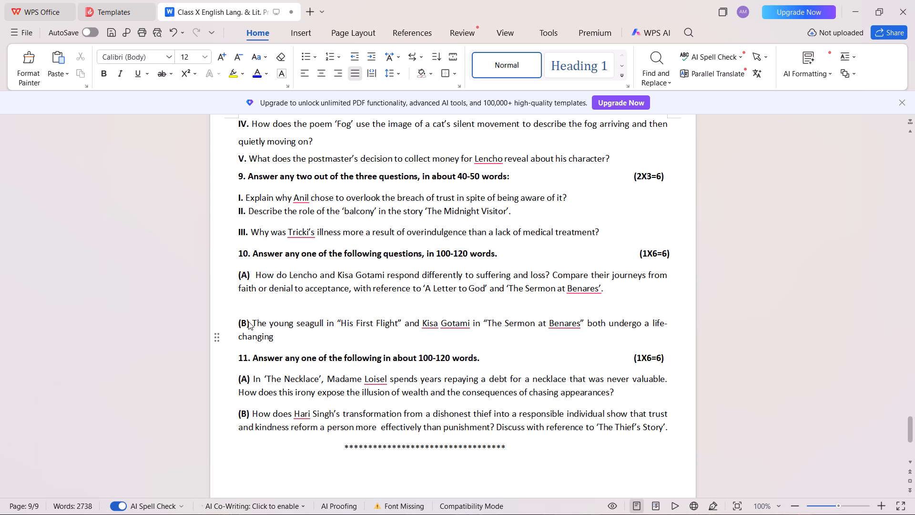
{"action": "key", "text": "space"}
{"action": "type", "text": "transformation"}
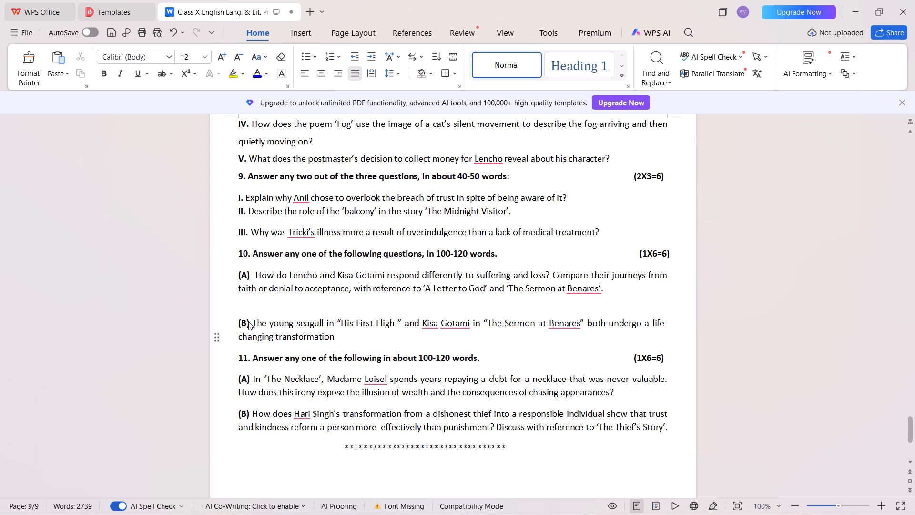
End the question 10(B) sentence and add "Compare how experience and self-realisation help them overcome fear and despair.".
{"action": "type", "text": ". compare"}
{"action": "key", "text": "space"}
{"action": "type", "text": "how"}
{"action": "key", "text": "space"}
{"action": "type", "text": "experience"}
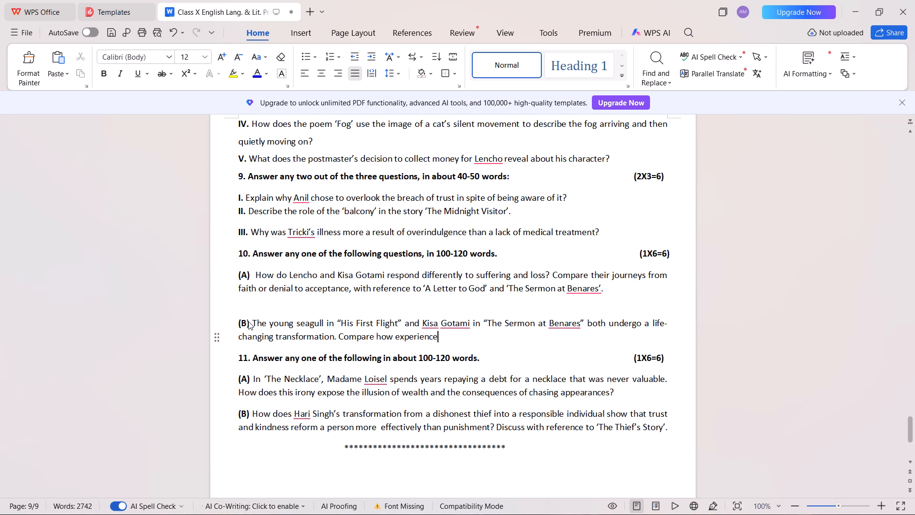
{"action": "key", "text": "space"}
{"action": "type", "text": "and"}
{"action": "key", "text": "space"}
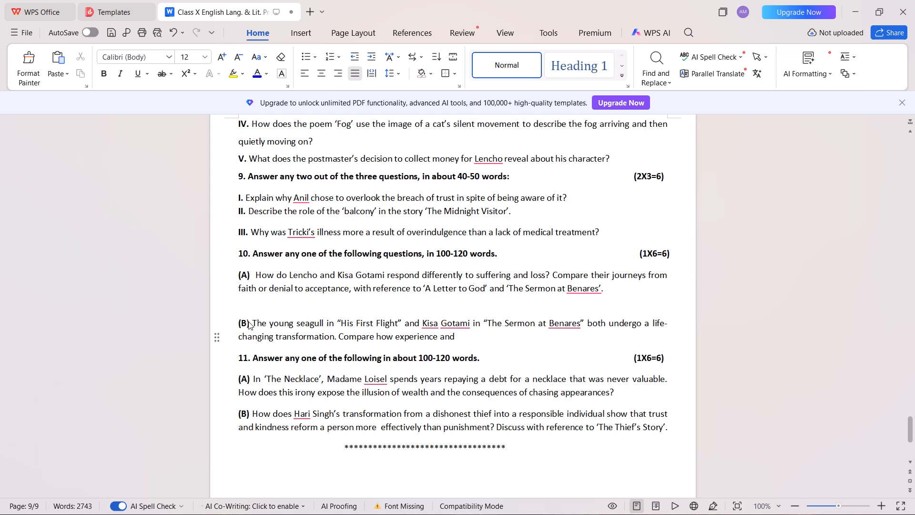
{"action": "type", "text": "self"}
{"action": "type", "text": "-realisation"}
{"action": "key", "text": "space"}
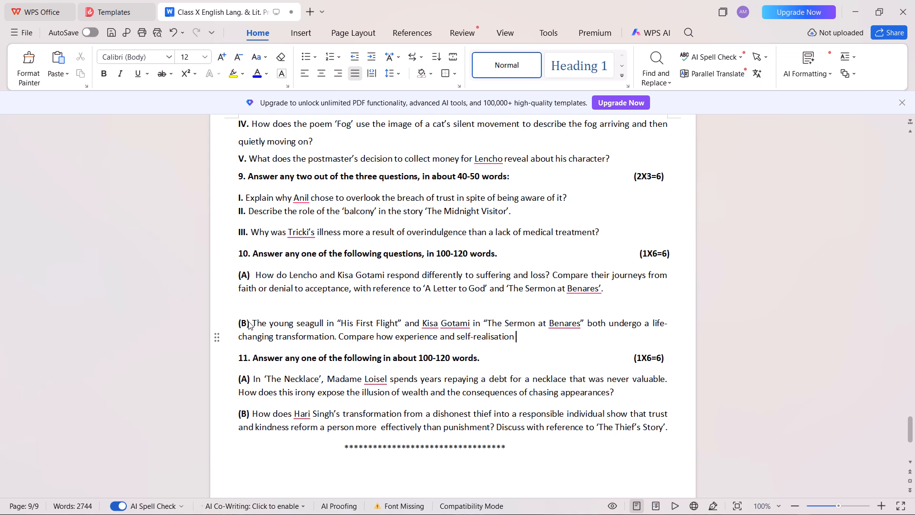
{"action": "type", "text": "help"}
{"action": "key", "text": "space"}
{"action": "type", "text": "them overcome"}
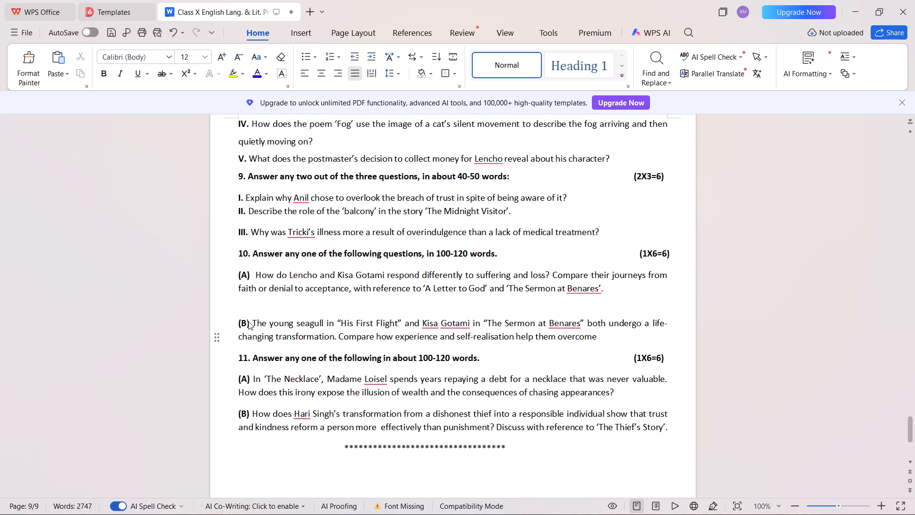
{"action": "key", "text": "space"}
{"action": "type", "text": "fear"}
{"action": "key", "text": "space"}
{"action": "type", "text": "and"}
{"action": "key", "text": "space"}
{"action": "type", "text": "des"}
{"action": "type", "text": "pair"}
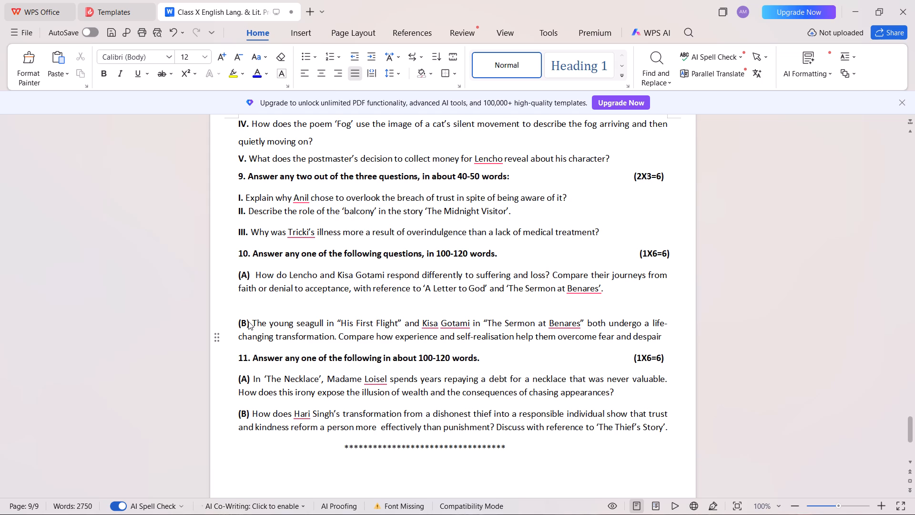
{"action": "key", "text": "period"}
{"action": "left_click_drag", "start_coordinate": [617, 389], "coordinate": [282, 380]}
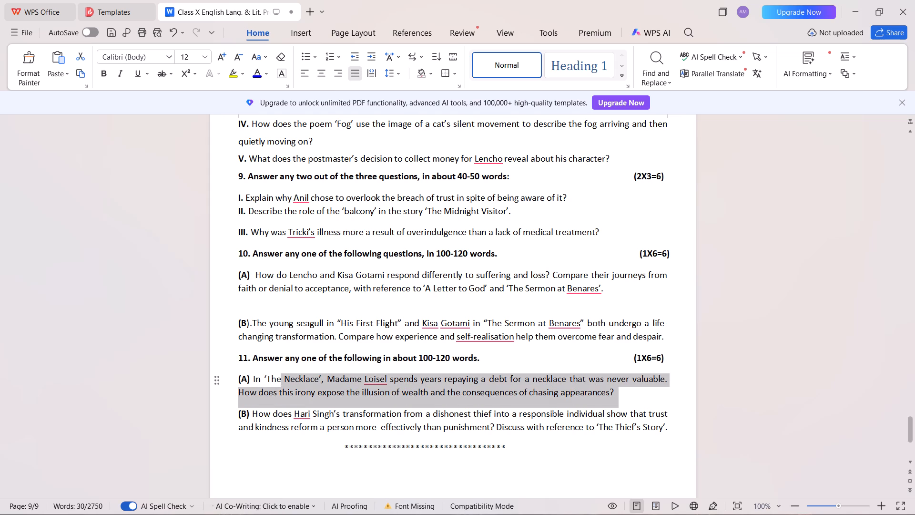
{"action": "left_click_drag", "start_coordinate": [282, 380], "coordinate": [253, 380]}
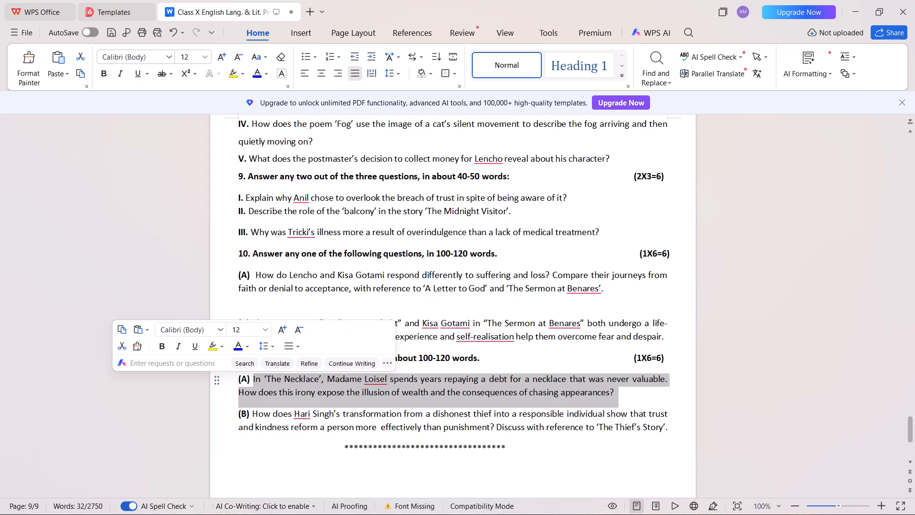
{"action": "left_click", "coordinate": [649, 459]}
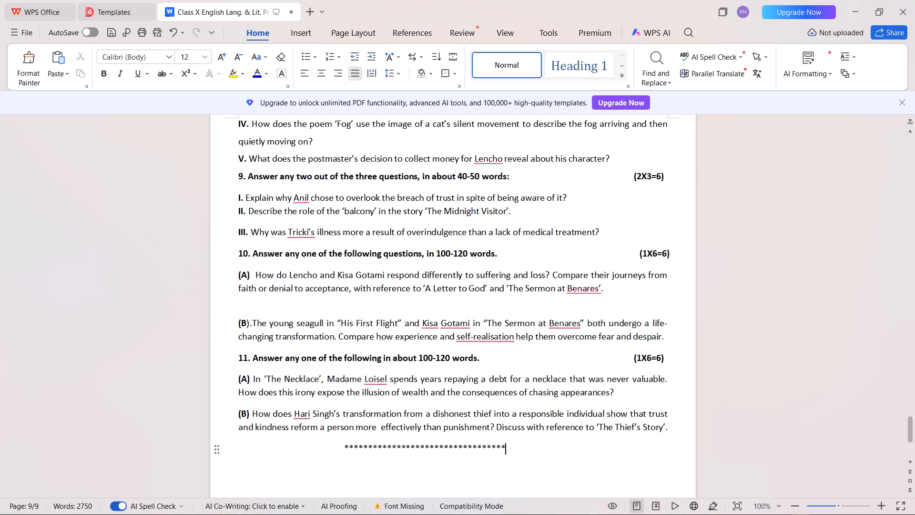
Delete the question 11(B) text about Hari Singh's transformation, keeping the (B) label.
{"action": "left_click_drag", "start_coordinate": [669, 426], "coordinate": [292, 422]}
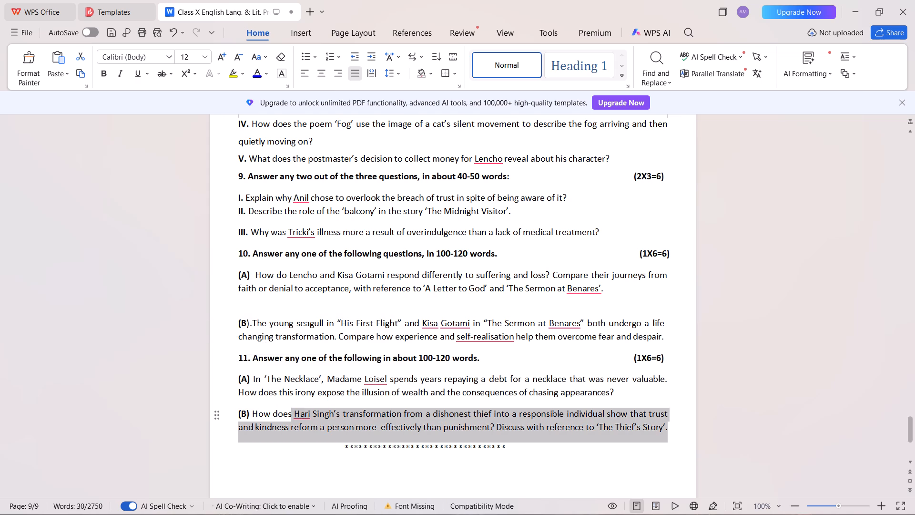
{"action": "left_click_drag", "start_coordinate": [292, 422], "coordinate": [251, 420]}
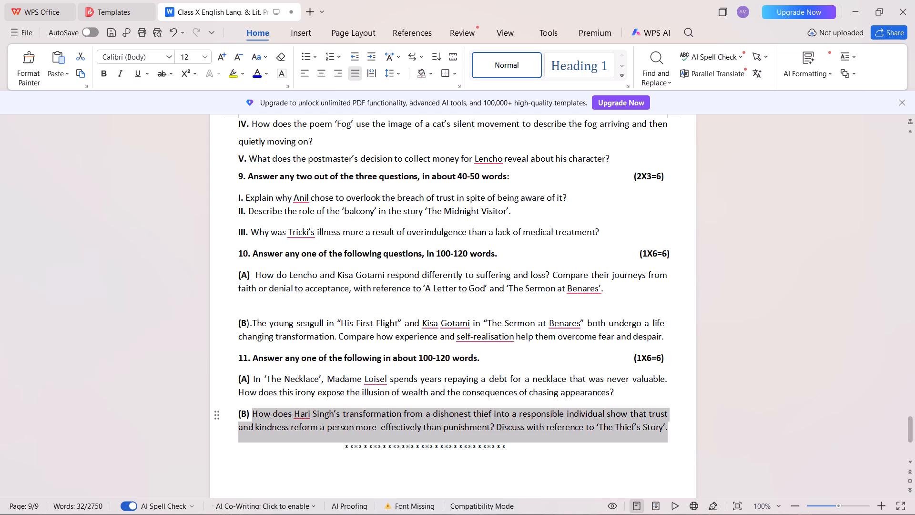
{"action": "key", "text": "period"}
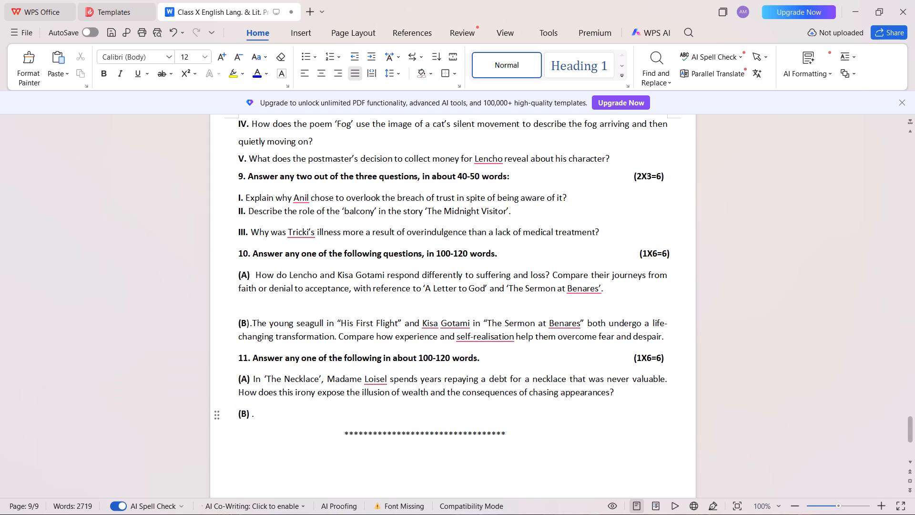
{"action": "key", "text": "BackSpace"}
Begin the question 11(B) text with "“The Making of a Scientist” shows that talent develops through".
{"action": "type", "text": "\"The Making of a Sc"}
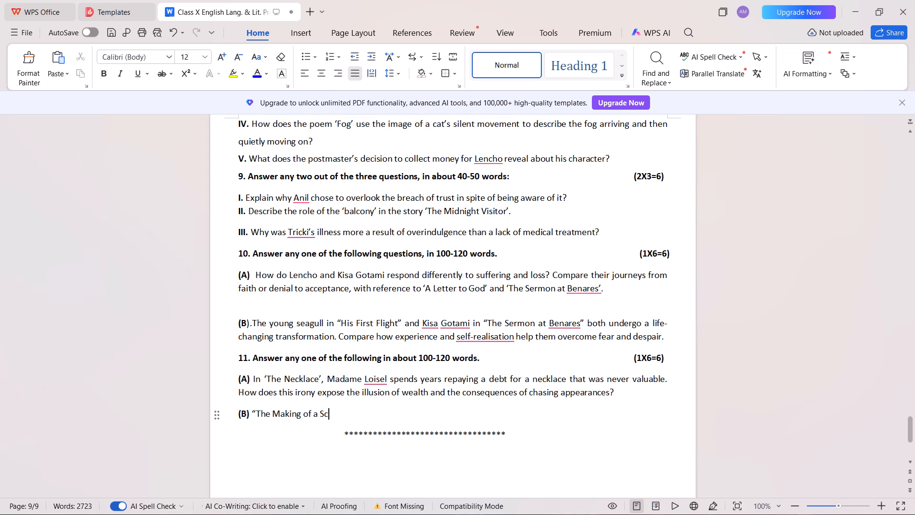
{"action": "type", "text": "ientist"}
{"action": "key", "text": "shift+quotedbl"}
{"action": "key", "text": "space"}
{"action": "key", "text": "s"}
{"action": "type", "text": "hows"}
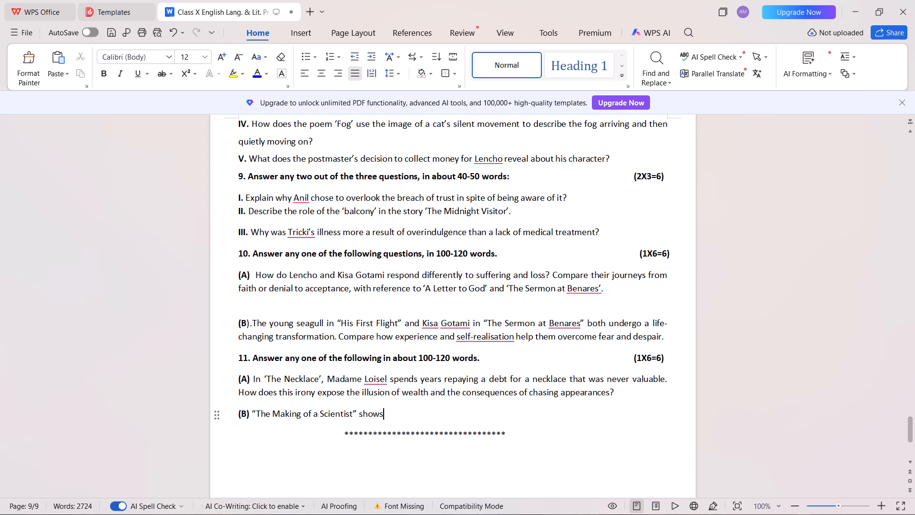
{"action": "key", "text": "space"}
{"action": "type", "text": "that"}
{"action": "key", "text": "space"}
{"action": "type", "text": "talent"}
{"action": "key", "text": "space"}
{"action": "type", "text": "develops"}
{"action": "key", "text": "space"}
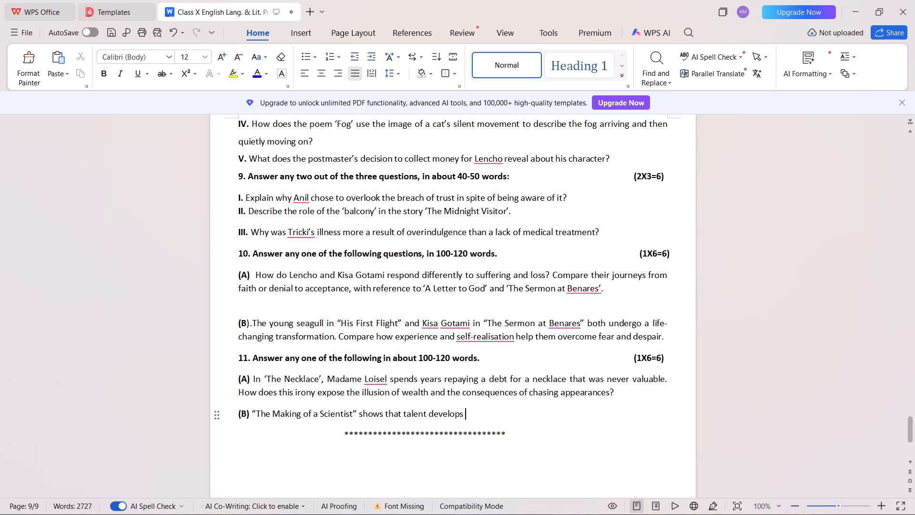
{"action": "type", "text": "through"}
{"action": "key", "text": "space"}
Continue the question 11(B) sentence with "curiosity, guidance and sustained effort".
{"action": "type", "text": "curiosity"}
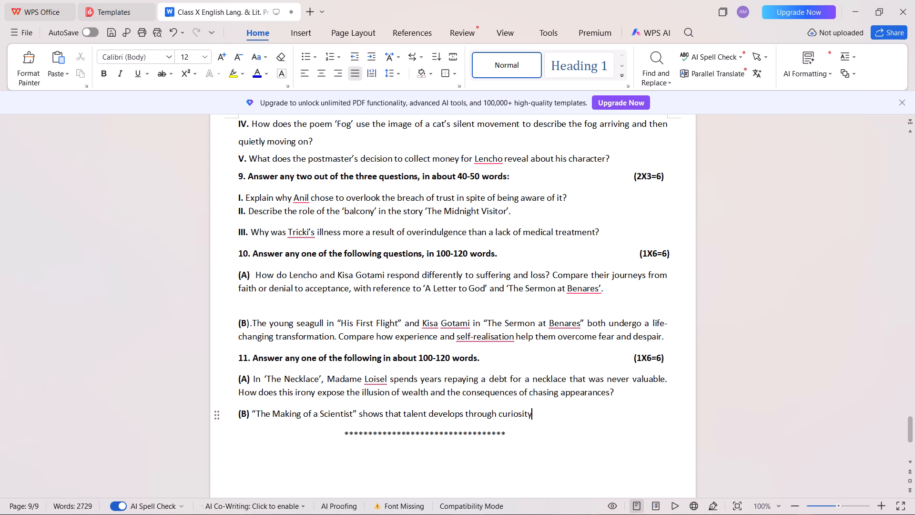
{"action": "type", "text": ", guidance"}
{"action": "key", "text": "space"}
{"action": "type", "text": "and"}
{"action": "key", "text": "space"}
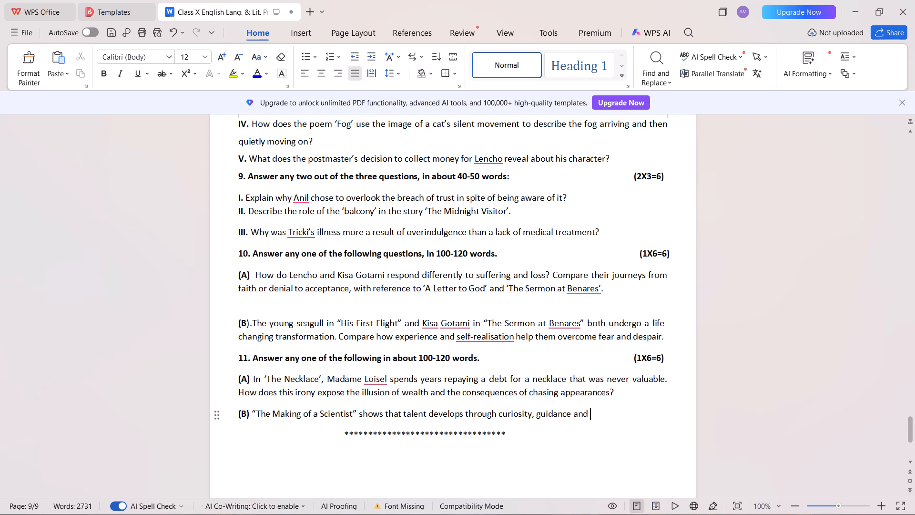
{"action": "type", "text": "sustained"}
{"action": "key", "text": "space"}
{"action": "type", "text": "effort"}
Finish question 11(B) with "rather than sudden brilliance. Discuss.", correcting the spelling of "brilliance".
{"action": "key", "text": "space"}
{"action": "type", "text": "rather"}
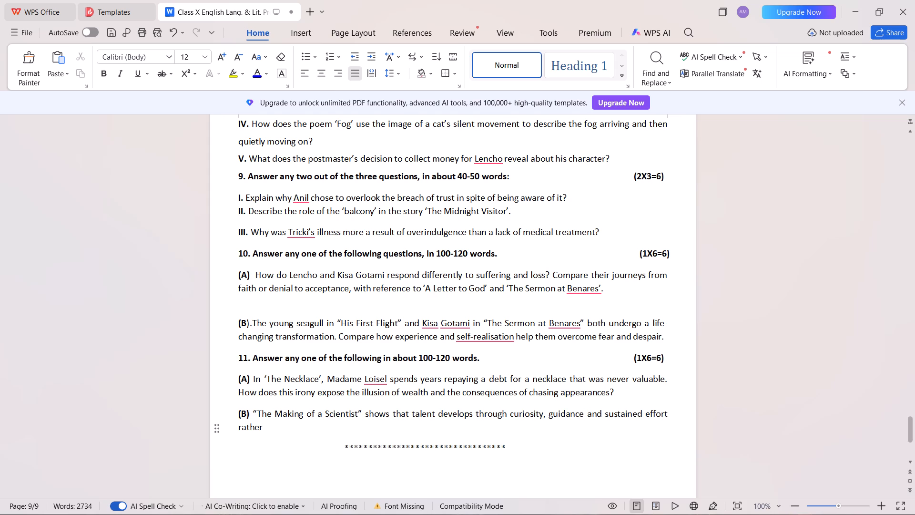
{"action": "key", "text": "space"}
{"action": "type", "text": "than sudden"}
{"action": "key", "text": "space"}
{"action": "type", "text": "brillance"}
{"action": "type", "text": ". discuss"}
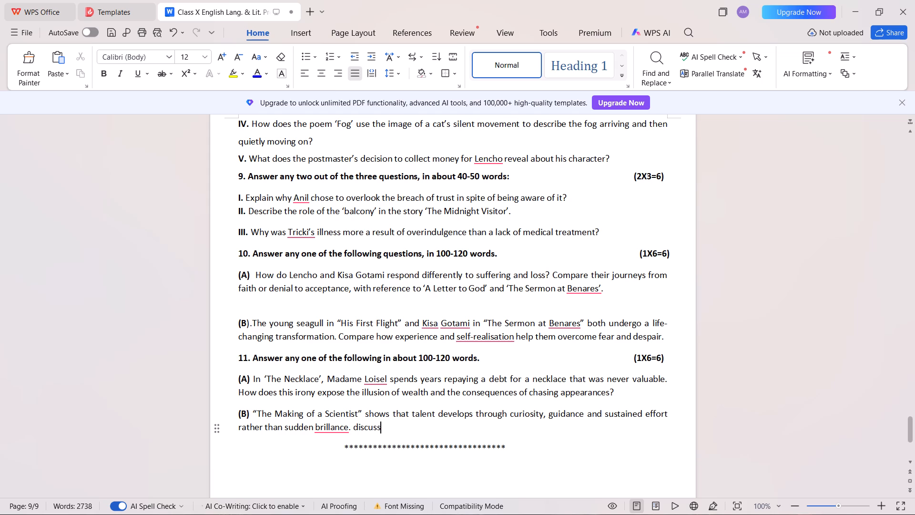
{"action": "key", "text": "period"}
{"action": "left_click", "coordinate": [332, 425]}
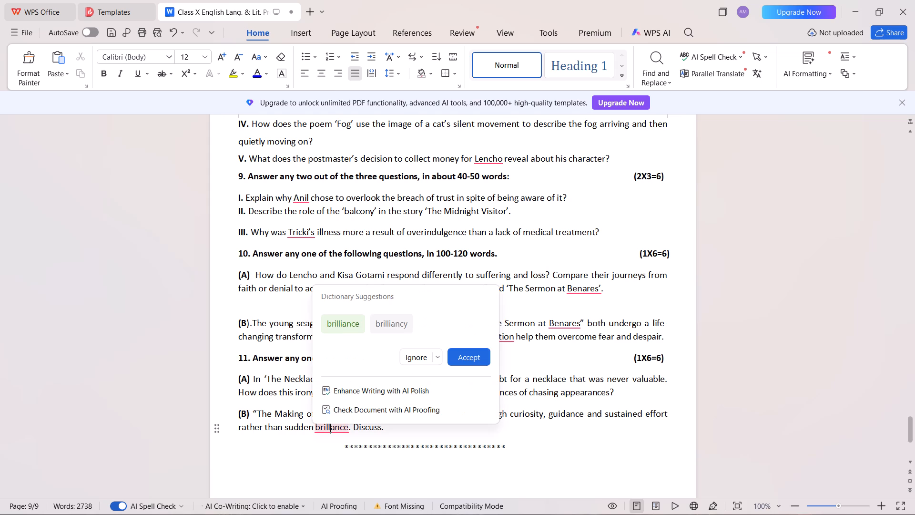
{"action": "key", "text": "i"}
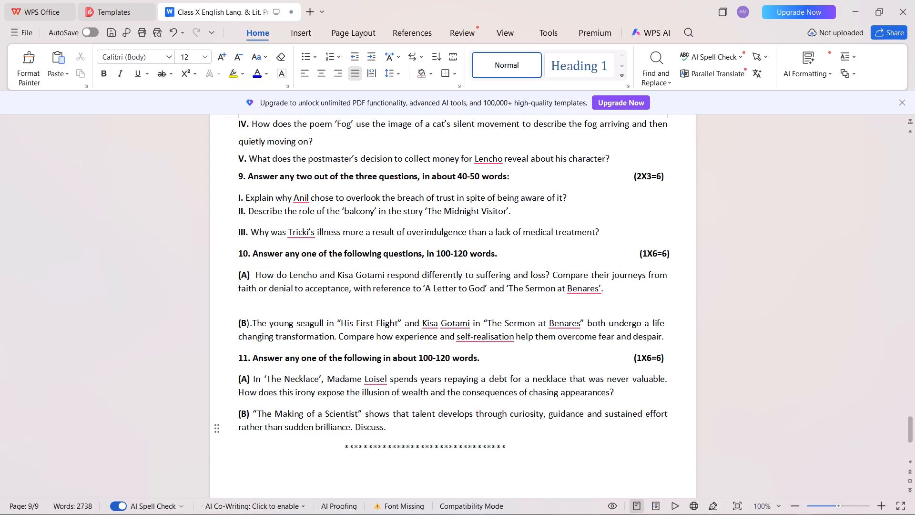
Save the question paper.
{"action": "left_click", "coordinate": [503, 431]}
{"action": "key", "text": "ctrl+s"}
{"action": "key", "text": "ctrl+s"}
Remove the blank lines above the "Section: C (Literature) (40 Marks)" heading so it directly follows the analytical paragraph question.
{"action": "scroll", "coordinate": [508, 431], "scroll_direction": "down", "scroll_amount": 7}
{"action": "scroll", "coordinate": [520, 426], "scroll_direction": "up", "scroll_amount": 8}
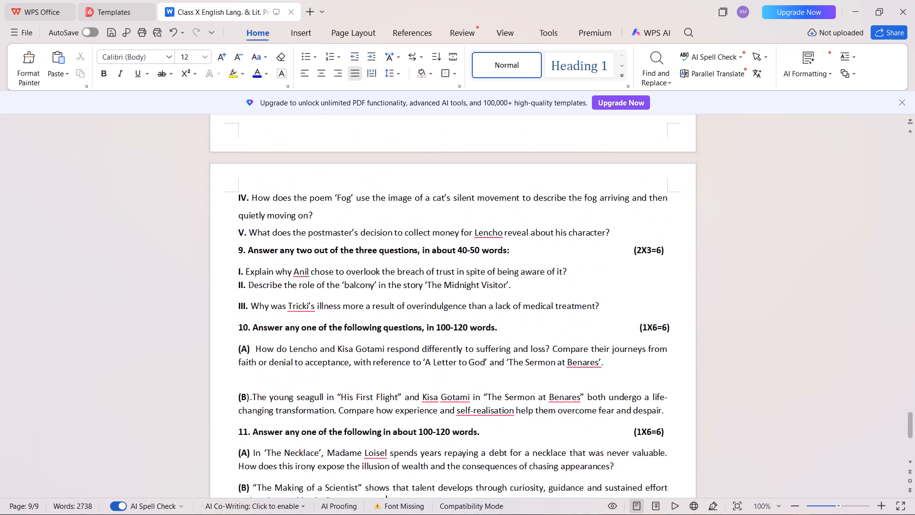
{"action": "scroll", "coordinate": [520, 426], "scroll_direction": "up", "scroll_amount": 20}
{"action": "scroll", "coordinate": [520, 426], "scroll_direction": "up", "scroll_amount": 4}
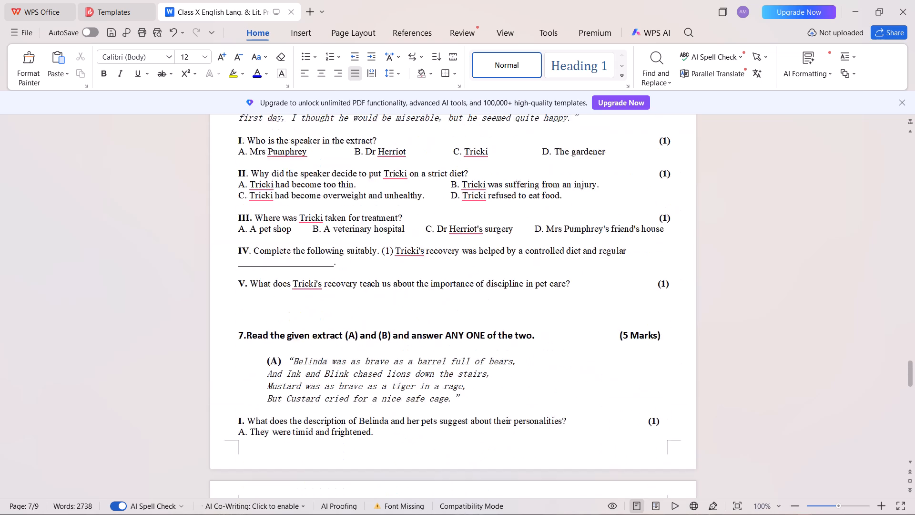
{"action": "scroll", "coordinate": [520, 426], "scroll_direction": "up", "scroll_amount": 16}
{"action": "scroll", "coordinate": [520, 426], "scroll_direction": "up", "scroll_amount": 6}
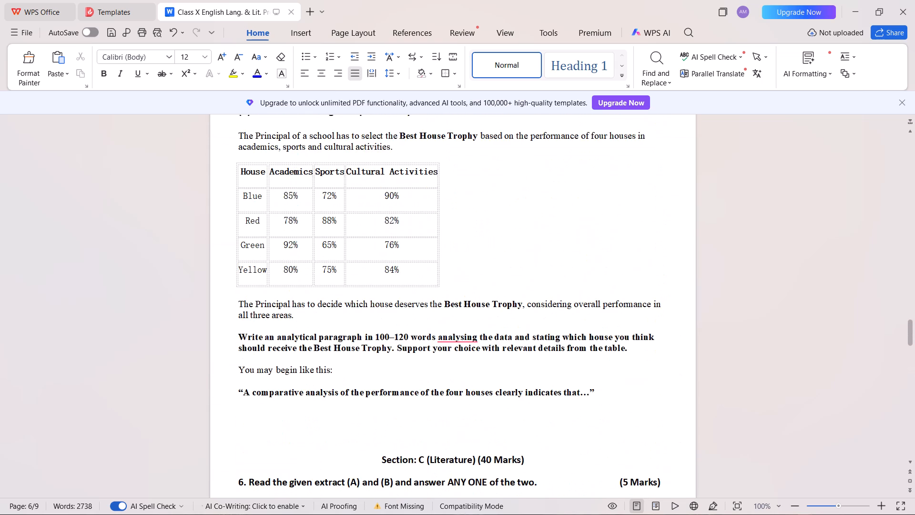
{"action": "scroll", "coordinate": [520, 426], "scroll_direction": "down", "scroll_amount": 6}
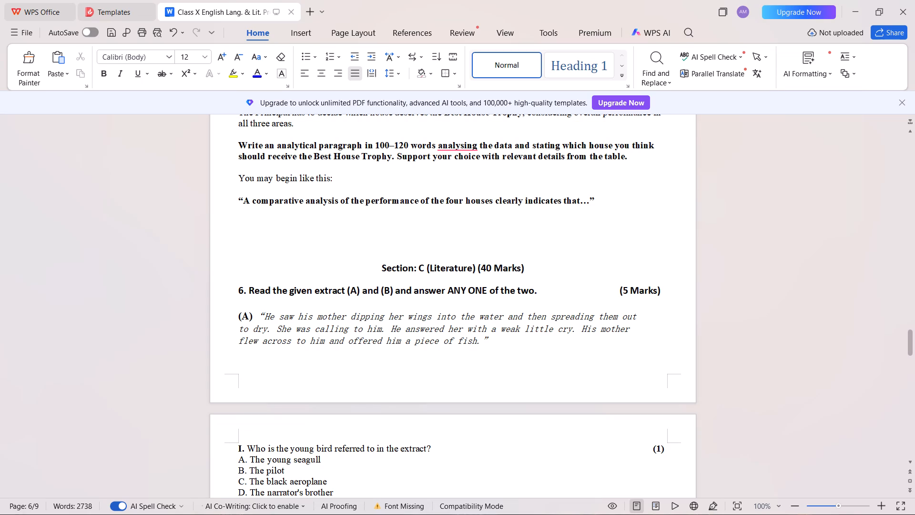
{"action": "left_click", "coordinate": [375, 267]}
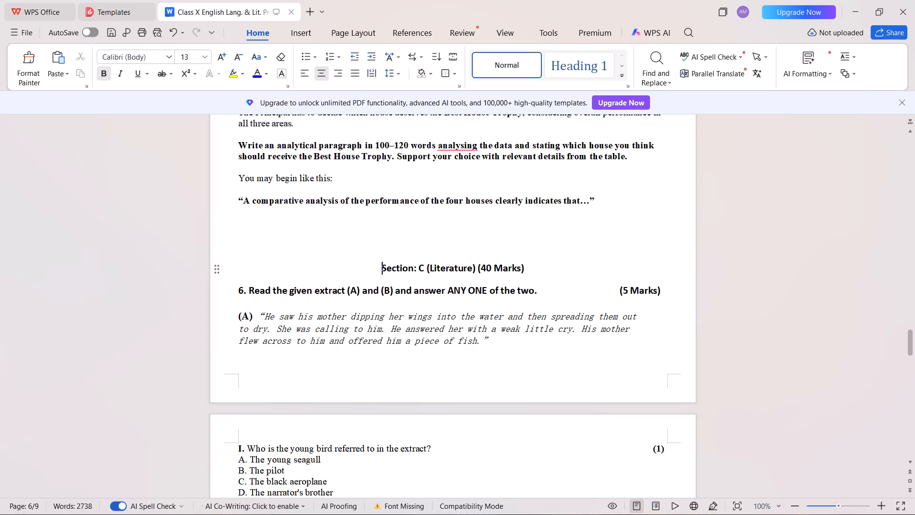
{"action": "key", "text": "BackSpace"}
{"action": "key", "text": "BackSpace"}
{"action": "key", "text": "BackSpace"}
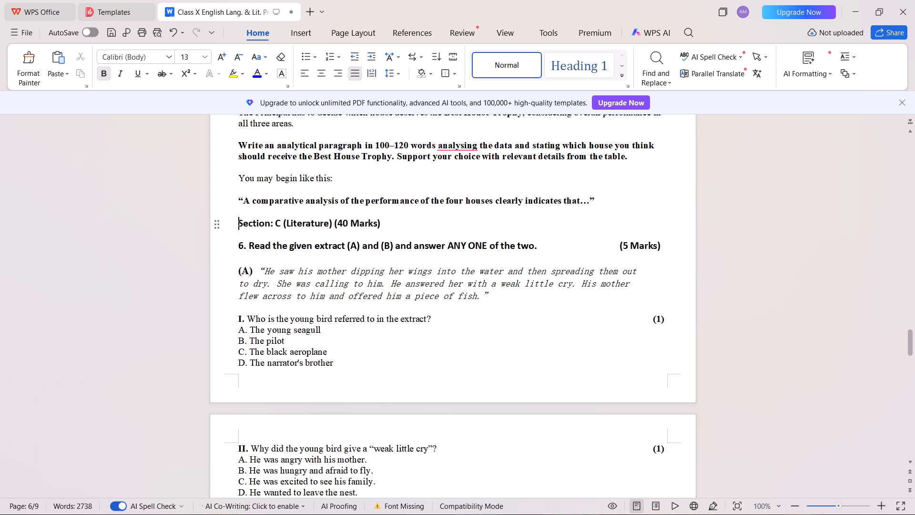
Centre the "Section: C (Literature) (40 Marks)" heading on the page.
{"action": "left_click_drag", "start_coordinate": [236, 223], "coordinate": [364, 215]}
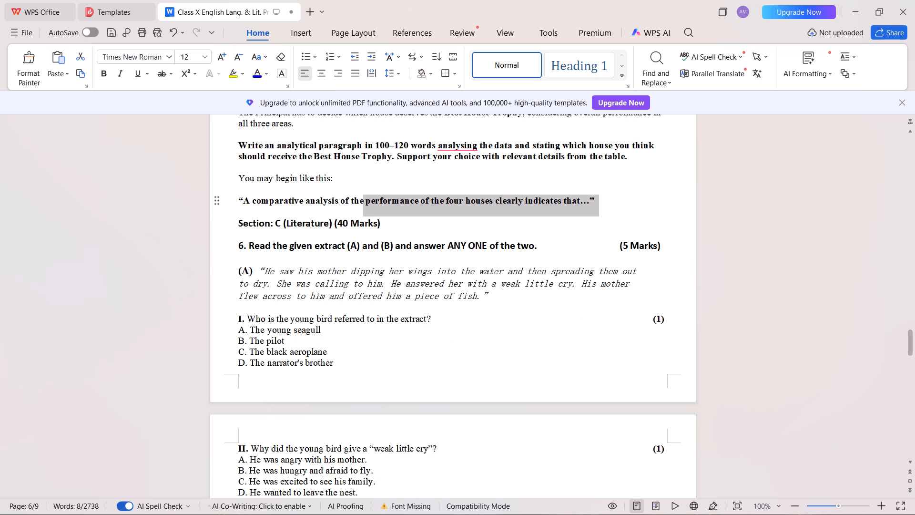
{"action": "left_click_drag", "start_coordinate": [364, 215], "coordinate": [380, 222]}
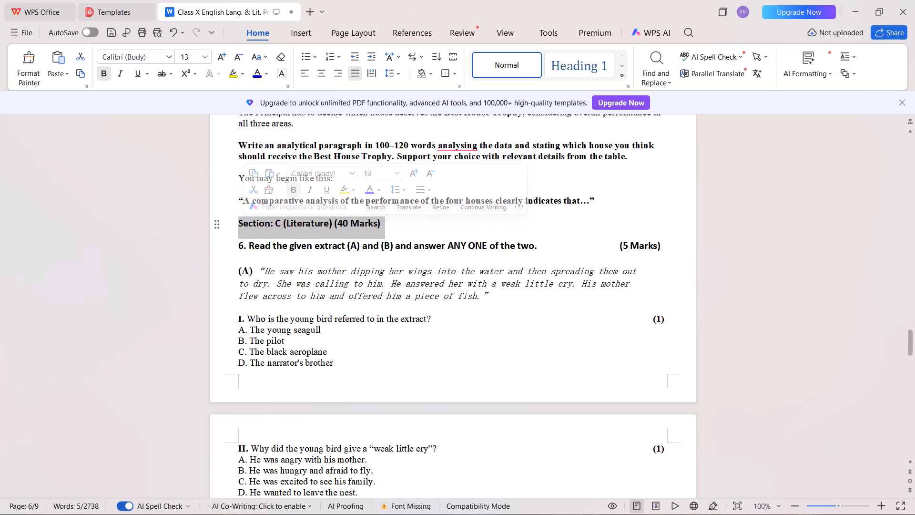
{"action": "left_click", "coordinate": [324, 76]}
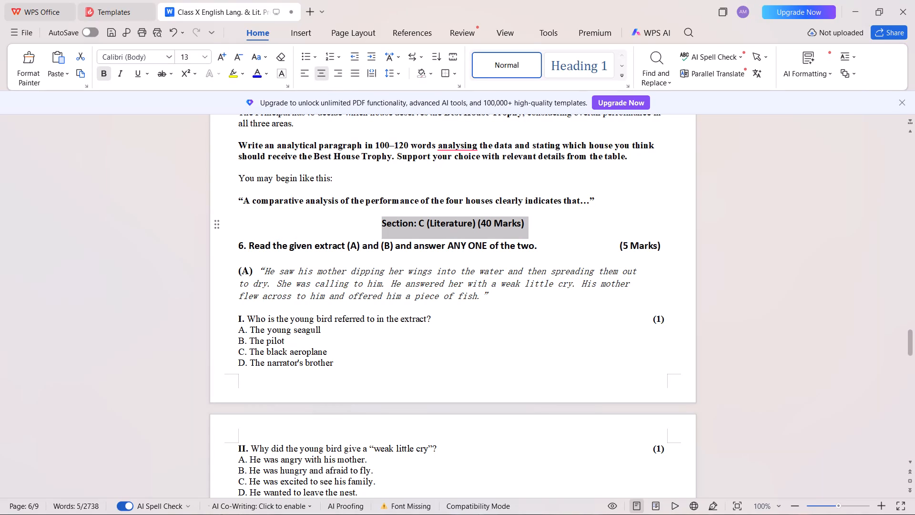
{"action": "left_click", "coordinate": [572, 345]}
{"action": "scroll", "coordinate": [572, 345], "scroll_direction": "down", "scroll_amount": 6}
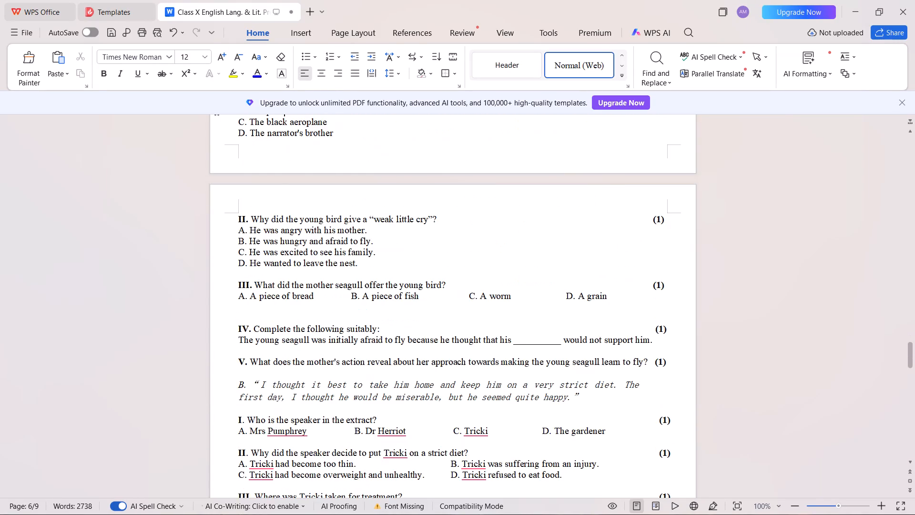
Review the layout of the Section C literature questions from question 6 to question 11 for leftover gaps.
{"action": "scroll", "coordinate": [572, 345], "scroll_direction": "down", "scroll_amount": 6}
{"action": "scroll", "coordinate": [572, 345], "scroll_direction": "down", "scroll_amount": 20}
{"action": "scroll", "coordinate": [572, 345], "scroll_direction": "down", "scroll_amount": 10}
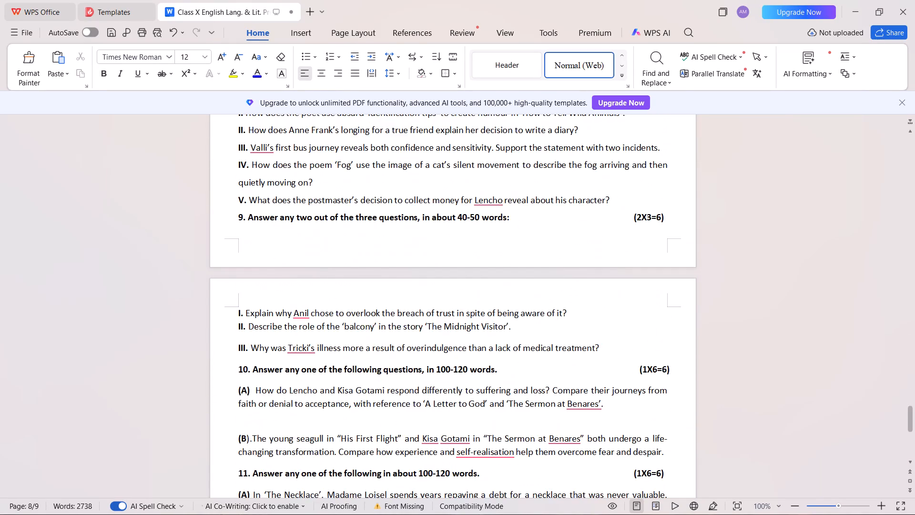
{"action": "scroll", "coordinate": [572, 345], "scroll_direction": "down", "scroll_amount": 8}
{"action": "scroll", "coordinate": [572, 345], "scroll_direction": "up", "scroll_amount": 12}
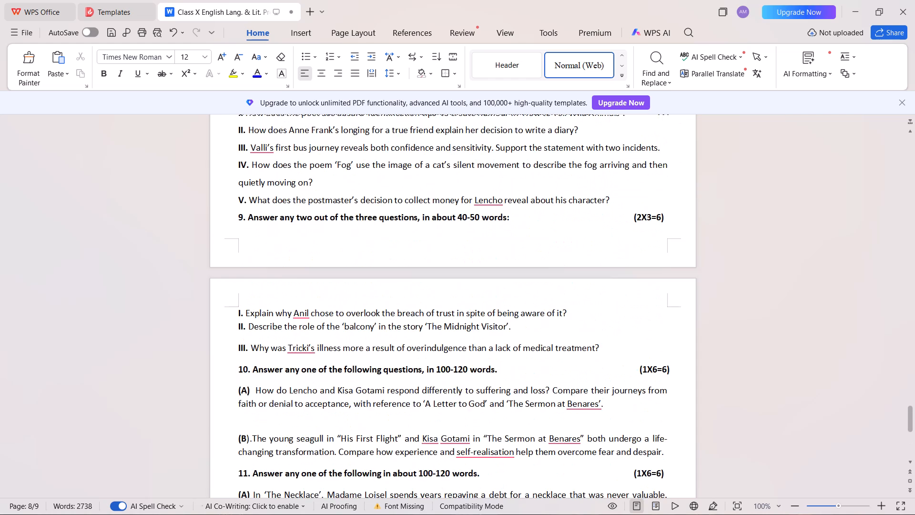
Remove one blank line above the question 7 heading "Read the given extract (A) and (B)", keeping the heading on its own line.
{"action": "scroll", "coordinate": [572, 345], "scroll_direction": "up", "scroll_amount": 20}
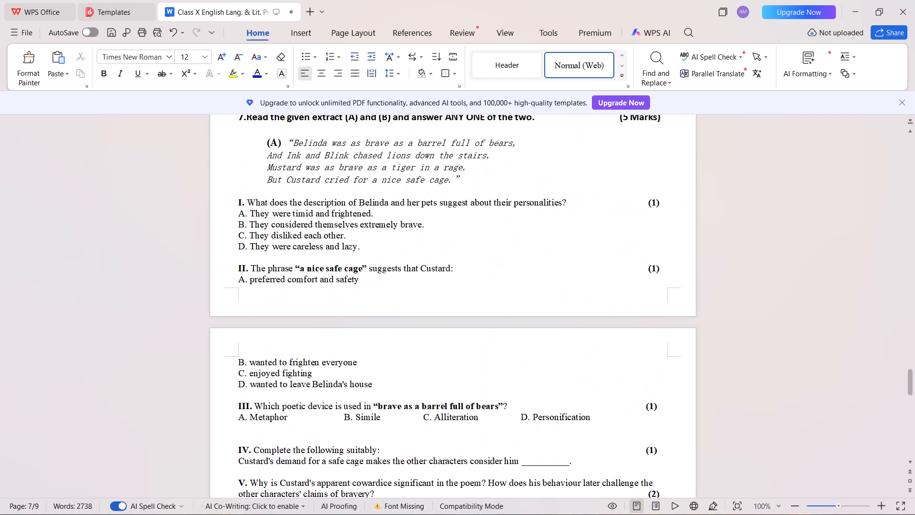
{"action": "scroll", "coordinate": [572, 345], "scroll_direction": "up", "scroll_amount": 4}
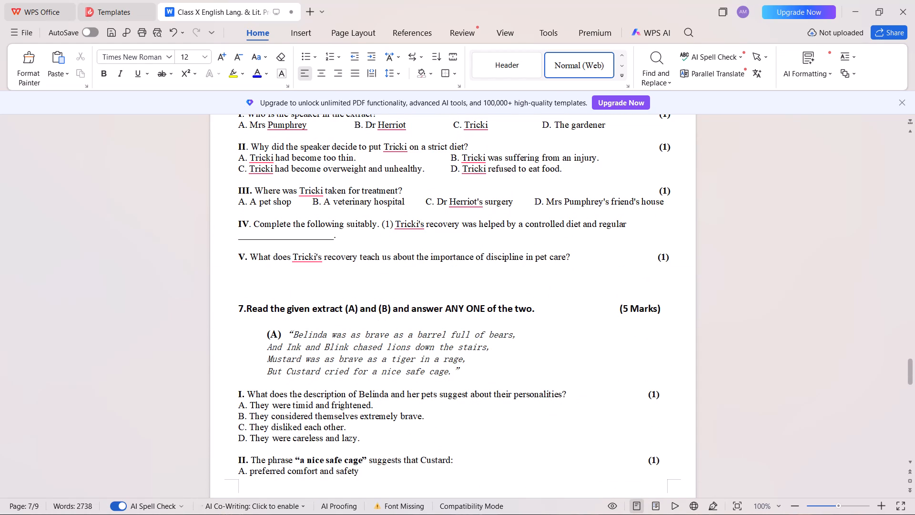
{"action": "left_click", "coordinate": [236, 307]}
{"action": "key", "text": "BackSpace"}
{"action": "key", "text": "BackSpace"}
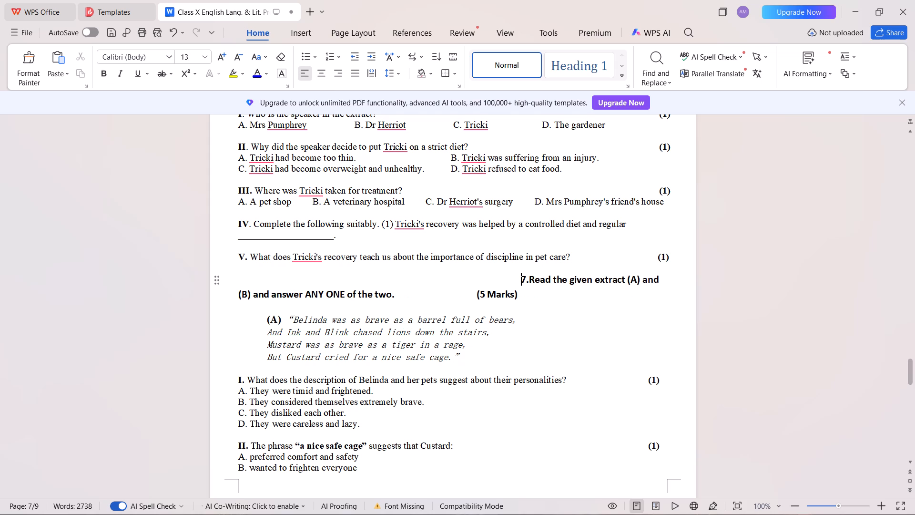
{"action": "key", "text": "ctrl+z"}
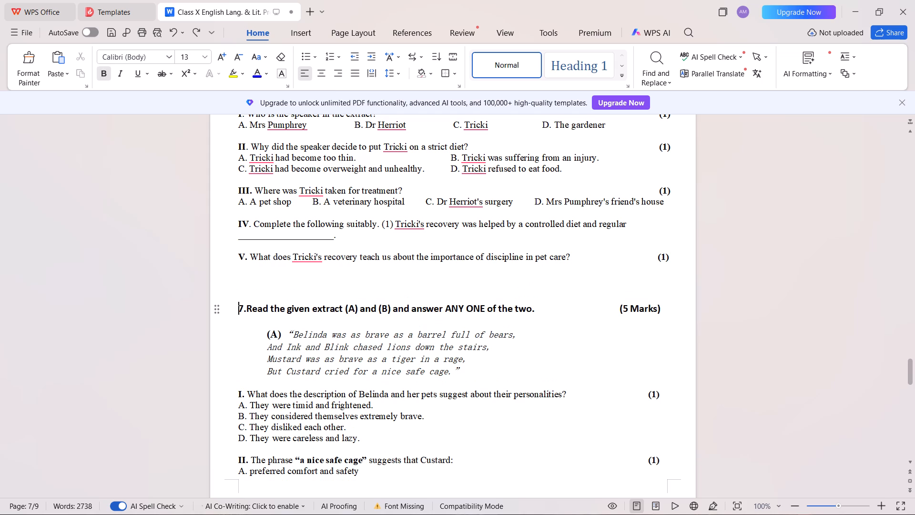
{"action": "key", "text": "BackSpace"}
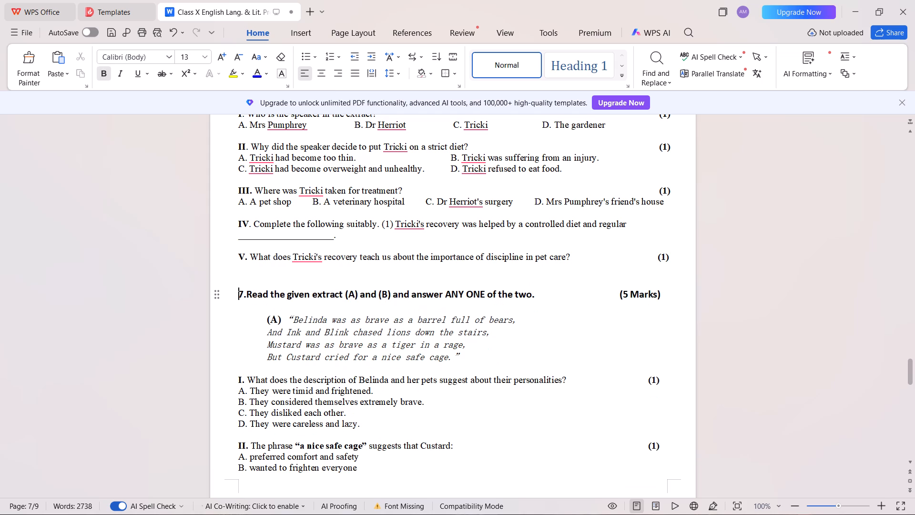
Move option "B. wanted to frighten everyone" of question 7(A) II onto the same line as option A, spaced well apart.
{"action": "scroll", "coordinate": [236, 307], "scroll_direction": "down", "scroll_amount": 4}
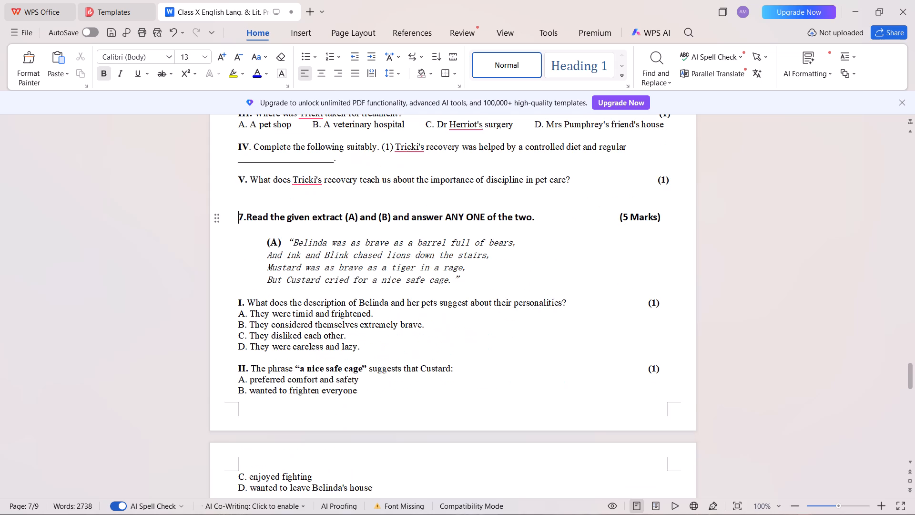
{"action": "scroll", "coordinate": [236, 307], "scroll_direction": "down", "scroll_amount": 3}
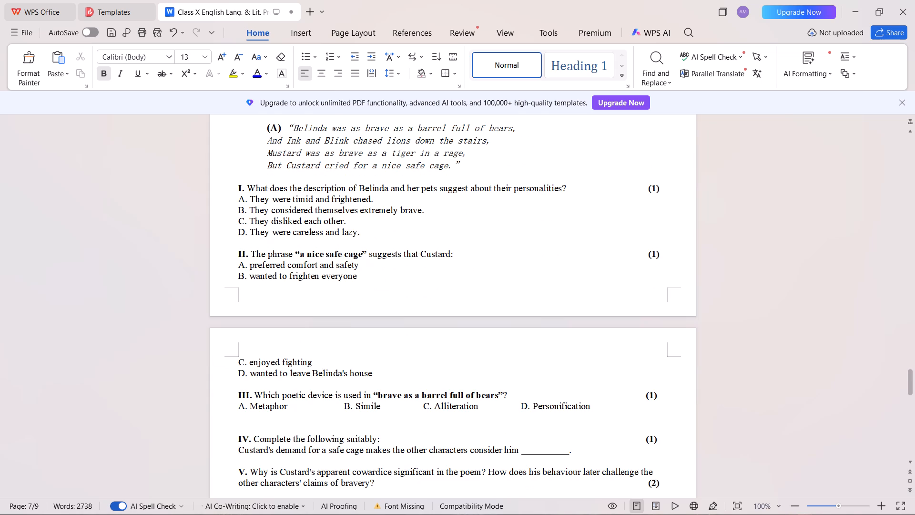
{"action": "left_click_drag", "start_coordinate": [358, 276], "coordinate": [356, 277]}
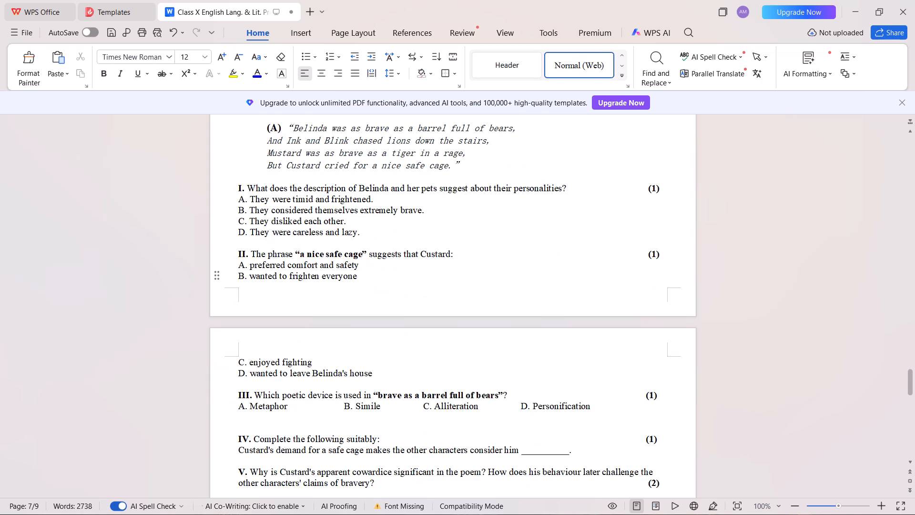
{"action": "left_click_drag", "start_coordinate": [356, 277], "coordinate": [223, 288]}
{"action": "left_click", "coordinate": [107, 242]}
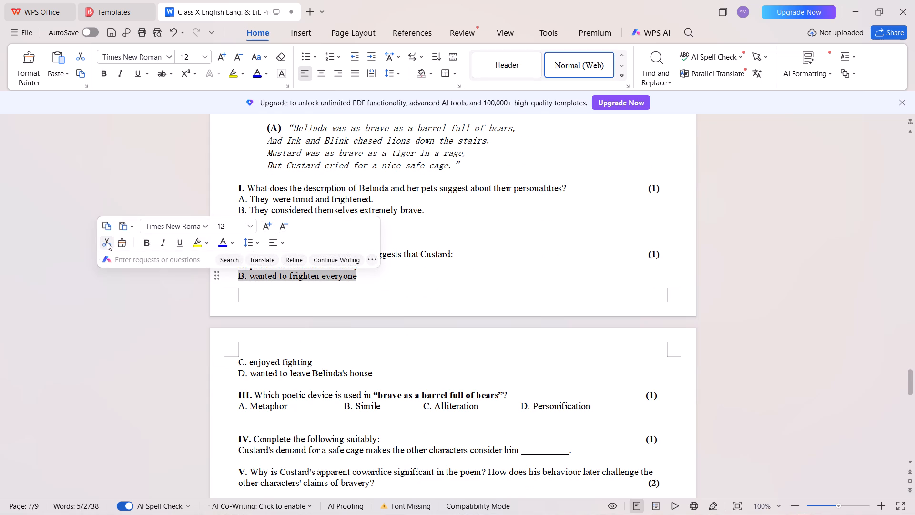
{"action": "left_click", "coordinate": [396, 267]}
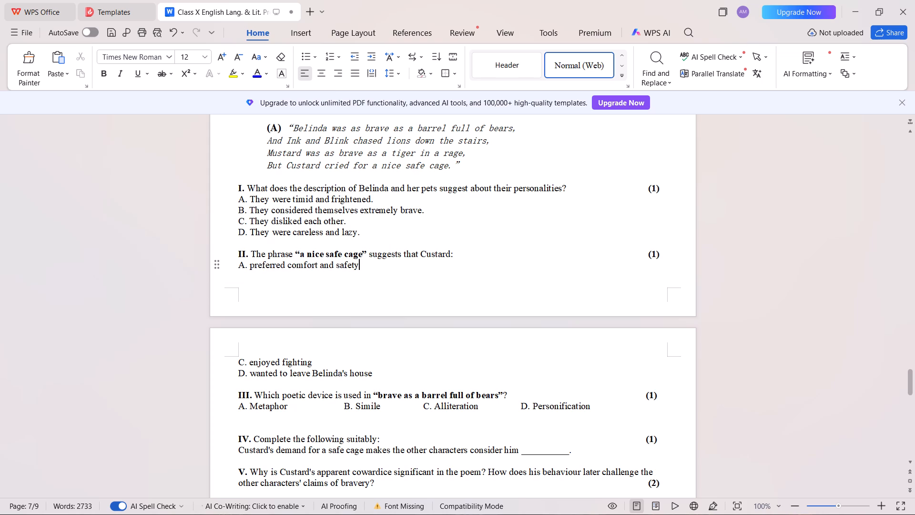
{"action": "key", "text": "space"}
{"action": "key", "text": "space"}
{"action": "key", "text": "space"}
{"action": "key", "text": "space"}
{"action": "key", "text": "space"}
{"action": "key", "text": "space"}
{"action": "key", "text": "space"}
{"action": "key", "text": "space"}
{"action": "key", "text": "space"}
{"action": "key", "text": "space"}
{"action": "key", "text": "space"}
{"action": "key", "text": "space"}
{"action": "key", "text": "space"}
{"action": "key", "text": "space"}
{"action": "key", "text": "space"}
{"action": "key", "text": "space"}
{"action": "key", "text": "space"}
{"action": "key", "text": "space"}
{"action": "key", "text": "space"}
{"action": "key", "text": "space"}
{"action": "left_click", "coordinate": [432, 264]}
{"action": "right_click", "coordinate": [432, 264]}
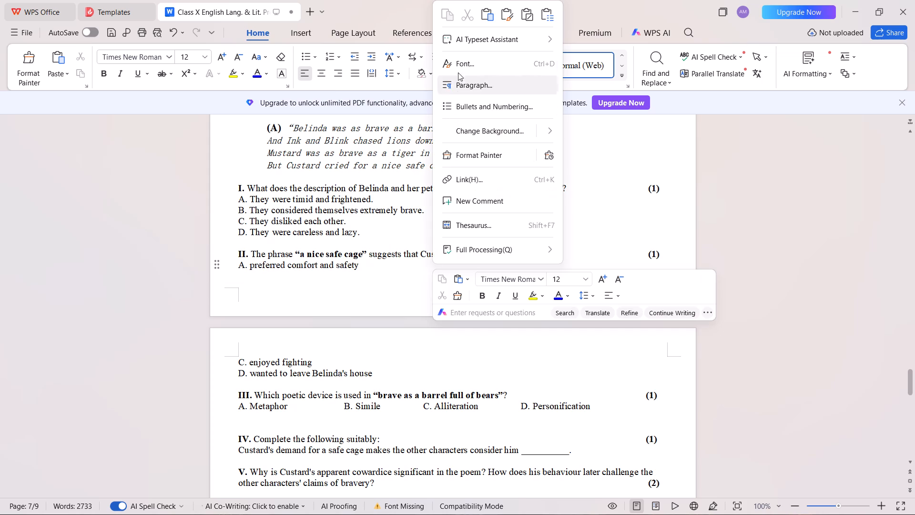
{"action": "left_click", "coordinate": [486, 10]}
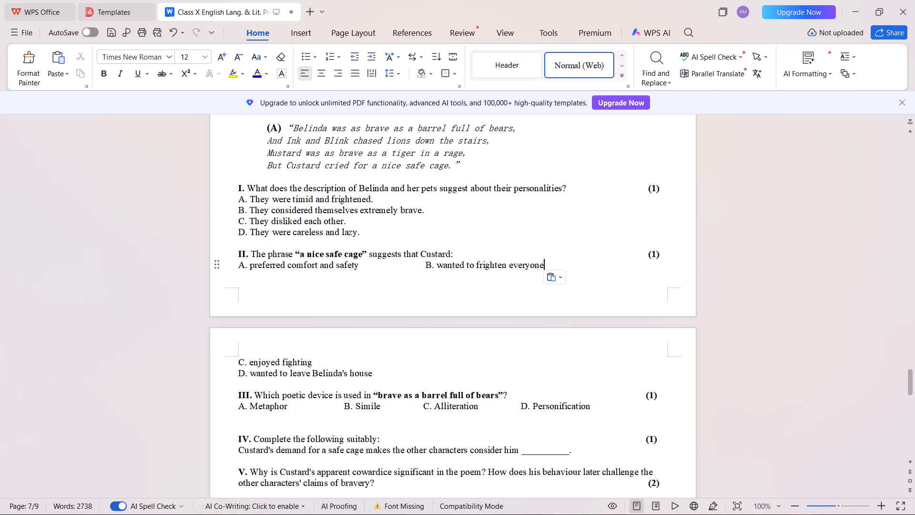
Close the blank line before "C. enjoyed fighting" in question 7(A) II, using spaces to start it on the line below options A and B.
{"action": "left_click", "coordinate": [234, 361]}
{"action": "key", "text": "BackSpace"}
{"action": "key", "text": "BackSpace"}
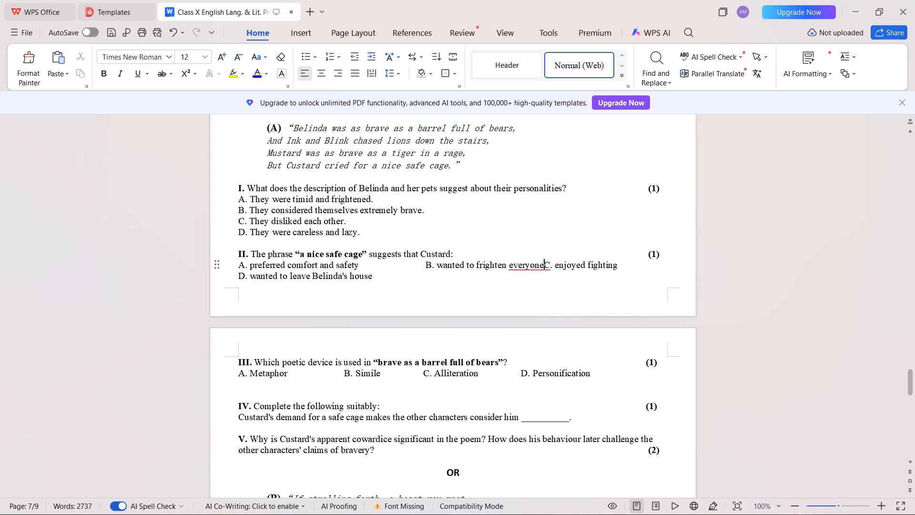
{"action": "key", "text": "space"}
{"action": "key", "text": "space"}
{"action": "key", "text": "space"}
{"action": "key", "text": "space"}
{"action": "key", "text": "space"}
{"action": "key", "text": "space"}
{"action": "key", "text": "space"}
{"action": "key", "text": "space"}
{"action": "key", "text": "space"}
{"action": "key", "text": "space"}
{"action": "key", "text": "space"}
{"action": "key", "text": "space"}
{"action": "key", "text": "space"}
{"action": "key", "text": "space"}
{"action": "key", "text": "space"}
{"action": "key", "text": "space"}
{"action": "key", "text": "space"}
{"action": "key", "text": "space"}
{"action": "key", "text": "space"}
{"action": "key", "text": "space"}
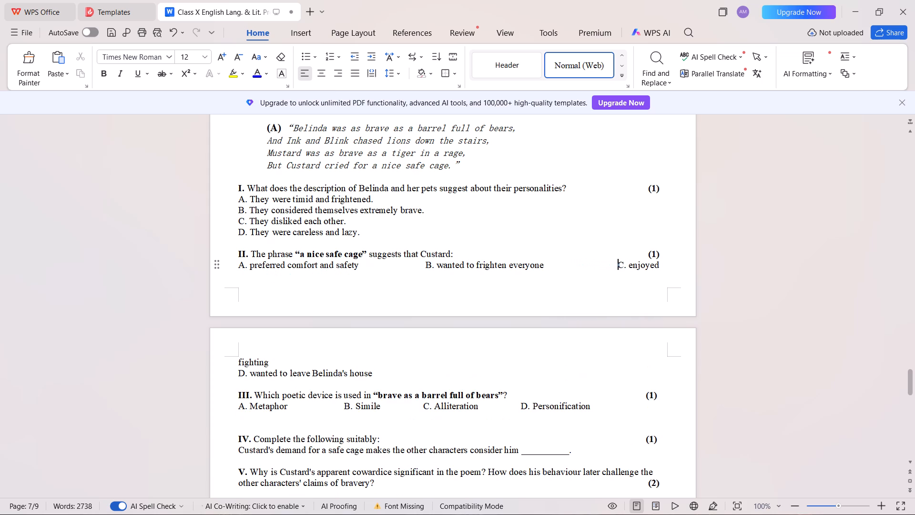
{"action": "key", "text": "space"}
{"action": "key", "text": "space"}
{"action": "key", "text": "space"}
{"action": "key", "text": "space"}
{"action": "key", "text": "space"}
{"action": "key", "text": "space"}
{"action": "key", "text": "space"}
{"action": "key", "text": "space"}
{"action": "key", "text": "space"}
{"action": "key", "text": "space"}
{"action": "key", "text": "space"}
{"action": "key", "text": "space"}
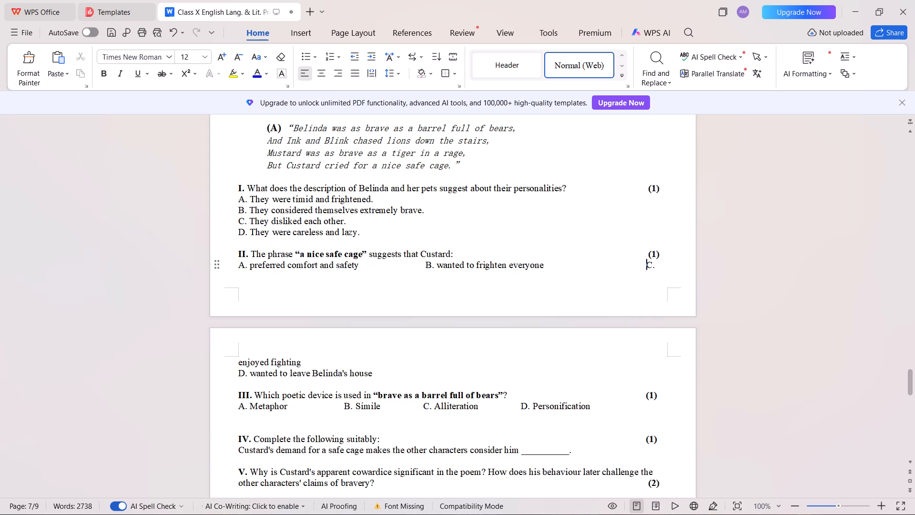
{"action": "key", "text": "space"}
{"action": "key", "text": "space"}
{"action": "key", "text": "space"}
{"action": "key", "text": "space"}
{"action": "key", "text": "space"}
{"action": "key", "text": "space"}
{"action": "key", "text": "space"}
{"action": "key", "text": "space"}
{"action": "key", "text": "space"}
{"action": "key", "text": "space"}
{"action": "key", "text": "space"}
{"action": "key", "text": "space"}
{"action": "key", "text": "space"}
{"action": "key", "text": "space"}
{"action": "key", "text": "space"}
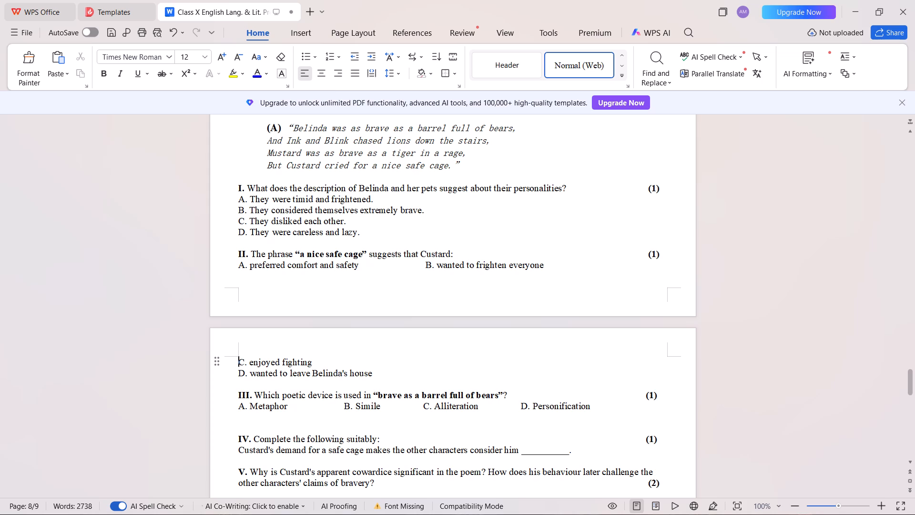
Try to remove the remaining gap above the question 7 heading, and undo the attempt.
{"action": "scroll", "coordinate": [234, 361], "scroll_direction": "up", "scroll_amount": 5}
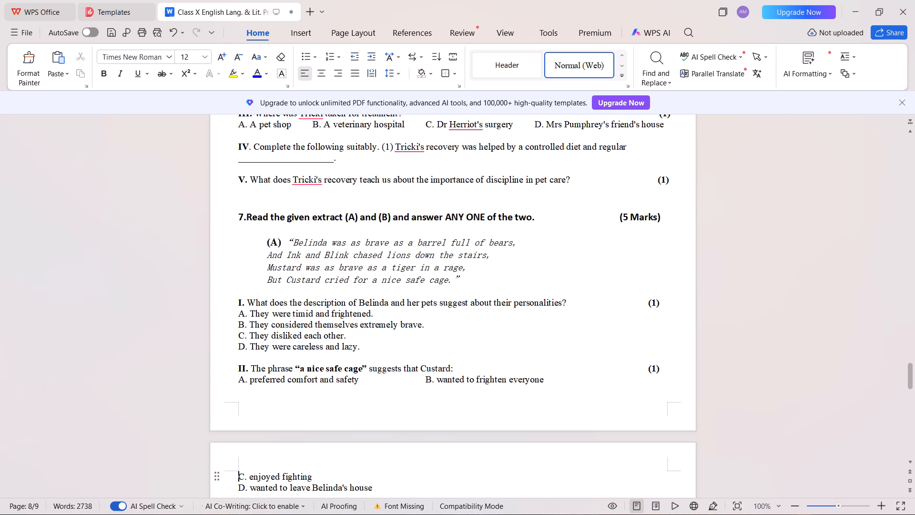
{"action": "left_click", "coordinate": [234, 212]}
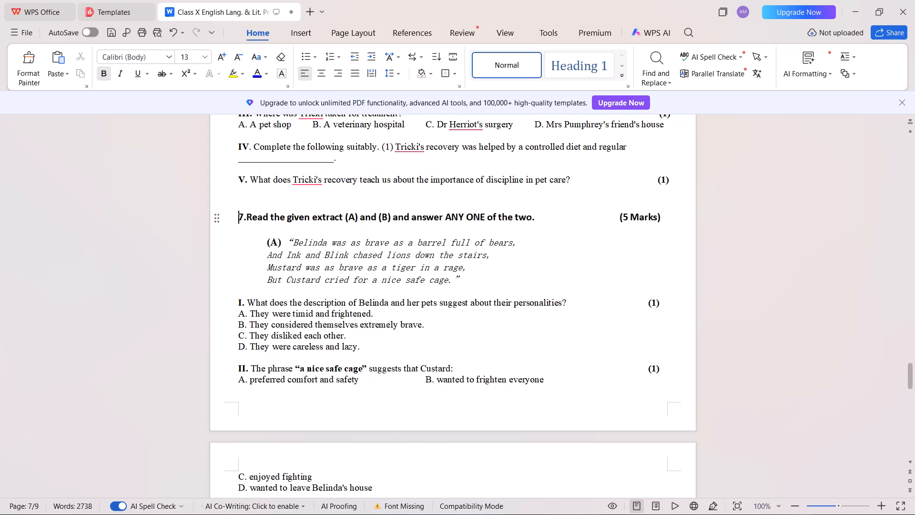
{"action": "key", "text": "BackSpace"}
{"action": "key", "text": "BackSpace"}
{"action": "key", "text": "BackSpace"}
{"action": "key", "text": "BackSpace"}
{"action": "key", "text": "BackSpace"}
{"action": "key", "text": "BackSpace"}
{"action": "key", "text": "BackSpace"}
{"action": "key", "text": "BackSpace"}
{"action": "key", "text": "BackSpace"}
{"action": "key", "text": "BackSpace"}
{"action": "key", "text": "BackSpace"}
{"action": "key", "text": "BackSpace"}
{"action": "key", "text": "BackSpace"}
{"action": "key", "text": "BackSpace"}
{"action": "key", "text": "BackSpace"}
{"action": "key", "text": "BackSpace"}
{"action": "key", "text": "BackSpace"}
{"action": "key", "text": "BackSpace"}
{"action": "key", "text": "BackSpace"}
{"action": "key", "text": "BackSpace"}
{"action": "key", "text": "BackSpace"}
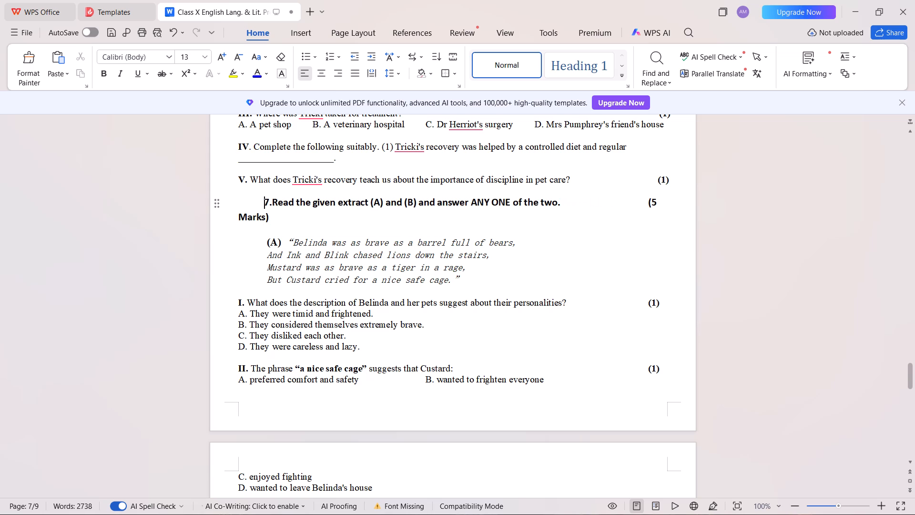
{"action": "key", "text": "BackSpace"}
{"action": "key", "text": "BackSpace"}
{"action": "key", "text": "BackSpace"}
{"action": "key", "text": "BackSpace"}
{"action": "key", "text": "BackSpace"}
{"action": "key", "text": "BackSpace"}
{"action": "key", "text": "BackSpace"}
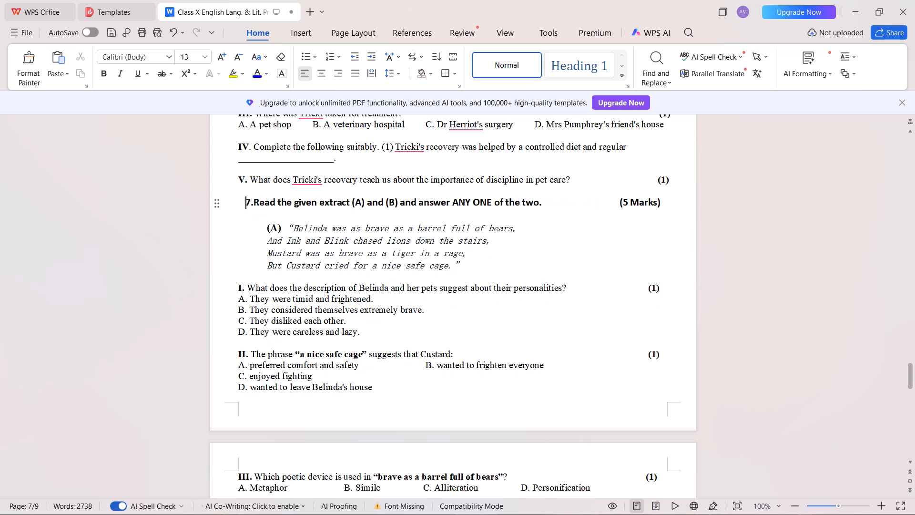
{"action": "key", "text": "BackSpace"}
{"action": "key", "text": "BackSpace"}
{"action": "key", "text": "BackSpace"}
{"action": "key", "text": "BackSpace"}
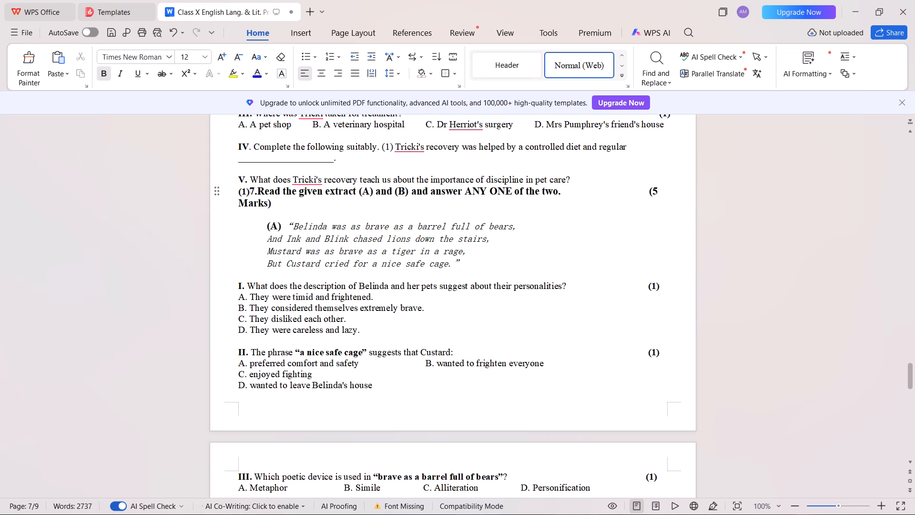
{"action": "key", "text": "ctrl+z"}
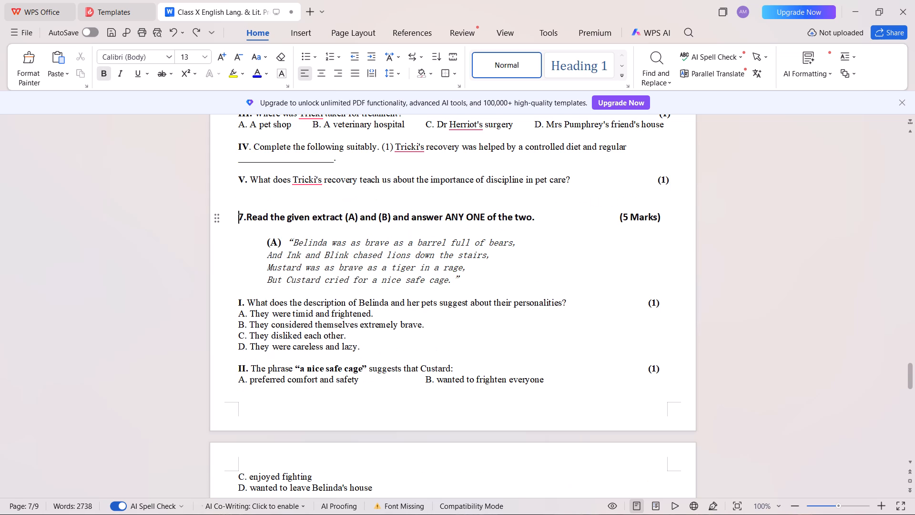
Remove the gap above the question 7 heading so it starts on the line directly below question V about Tricki's recovery.
{"action": "key", "text": "BackSpace"}
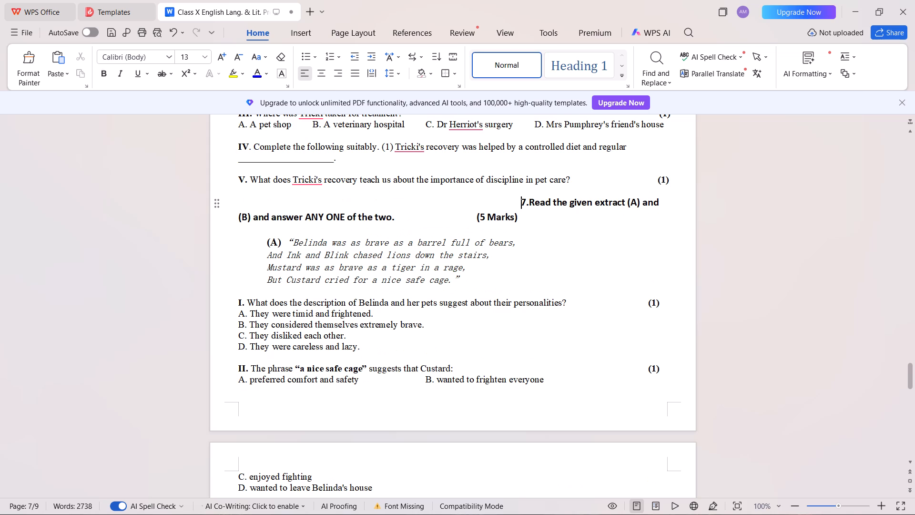
{"action": "key", "text": "BackSpace"}
{"action": "key", "text": "BackSpace"}
{"action": "key", "text": "BackSpace"}
{"action": "key", "text": "BackSpace"}
{"action": "key", "text": "BackSpace"}
{"action": "key", "text": "BackSpace"}
{"action": "key", "text": "BackSpace"}
{"action": "key", "text": "BackSpace"}
{"action": "key", "text": "BackSpace"}
{"action": "key", "text": "BackSpace"}
{"action": "key", "text": "BackSpace"}
{"action": "key", "text": "BackSpace"}
{"action": "key", "text": "BackSpace"}
{"action": "key", "text": "BackSpace"}
{"action": "key", "text": "BackSpace"}
{"action": "key", "text": "BackSpace"}
{"action": "key", "text": "BackSpace"}
{"action": "key", "text": "BackSpace"}
{"action": "key", "text": "BackSpace"}
{"action": "key", "text": "BackSpace"}
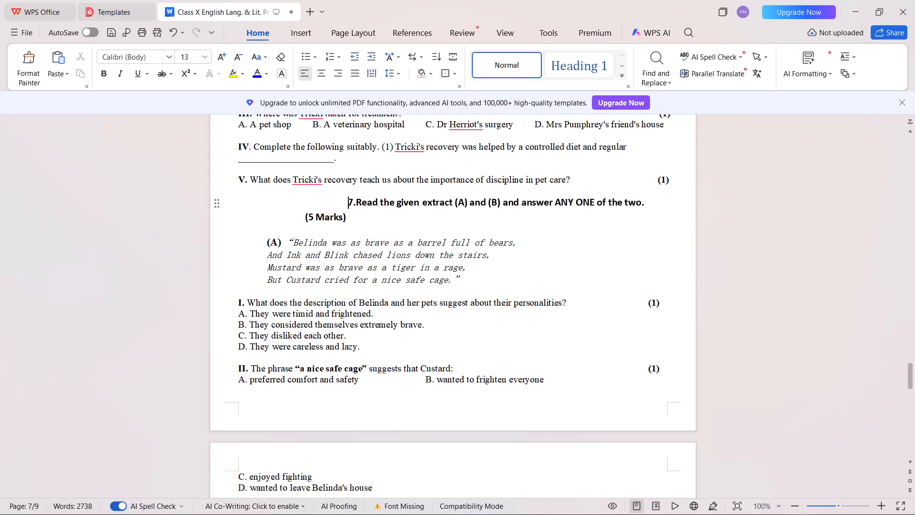
{"action": "key", "text": "BackSpace"}
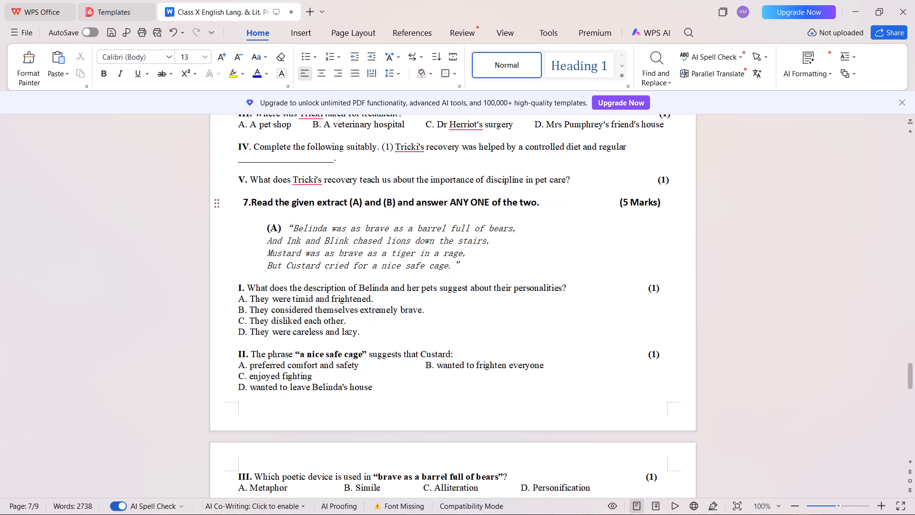
{"action": "key", "text": "BackSpace"}
{"action": "key", "text": "BackSpace"}
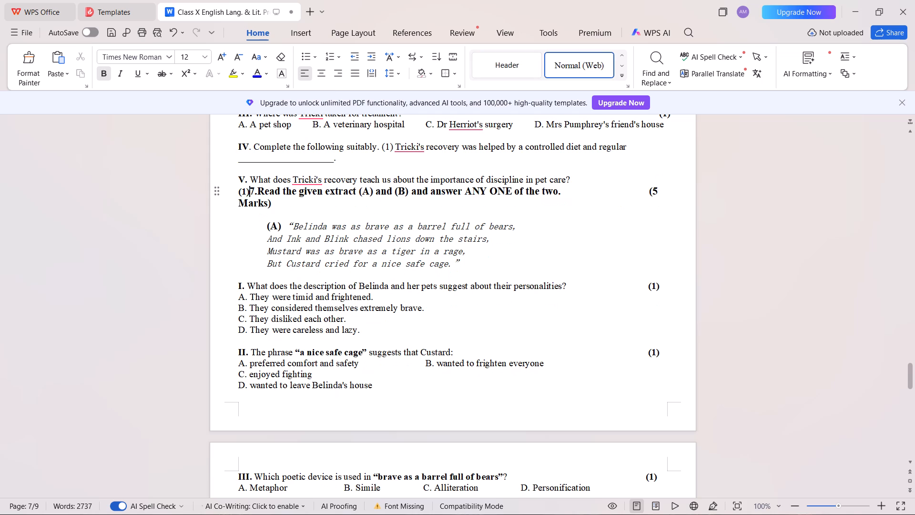
{"action": "key", "text": "space"}
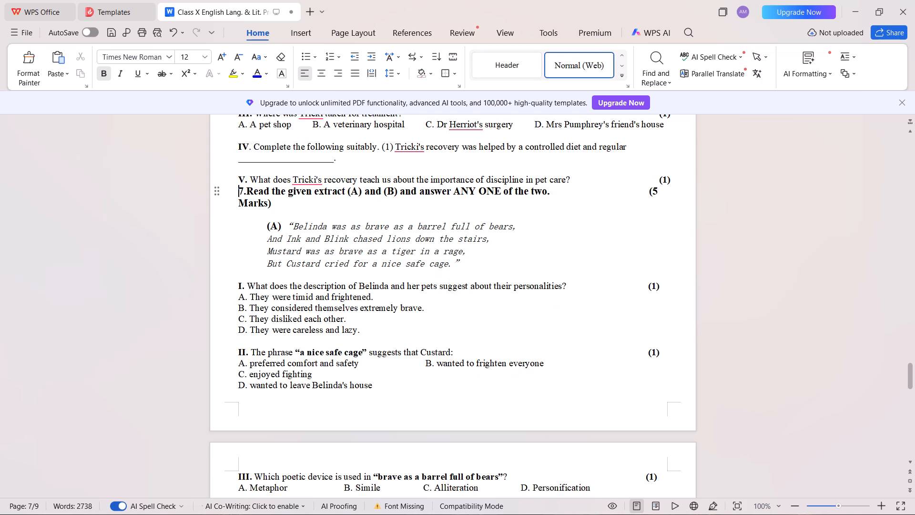
Shorten the gap before "(5 Marks)" so the marks fit on the same line as the question 7 heading.
{"action": "left_click", "coordinate": [636, 191]}
{"action": "key", "text": "BackSpace"}
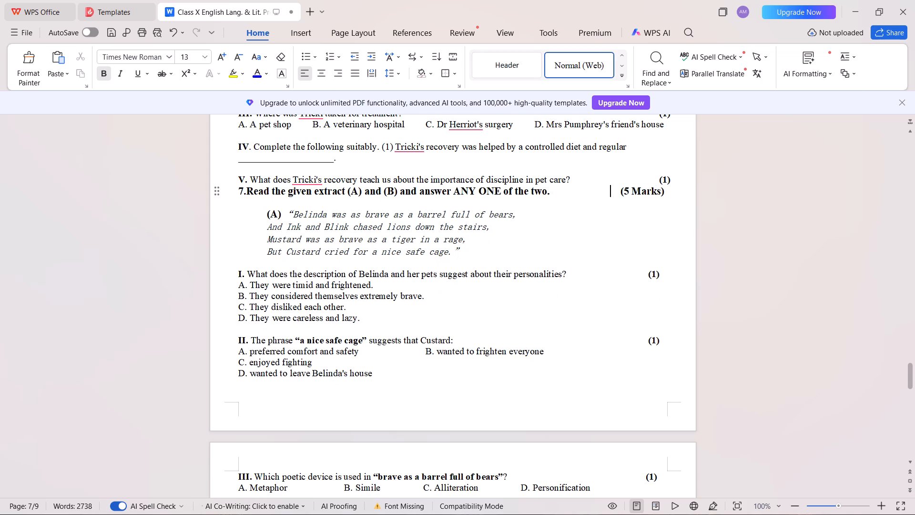
Widen the gap before "(5 Marks)" in the question 7 heading so the marks end level with the "(1)" above.
{"action": "key", "text": "space"}
{"action": "key", "text": "space"}
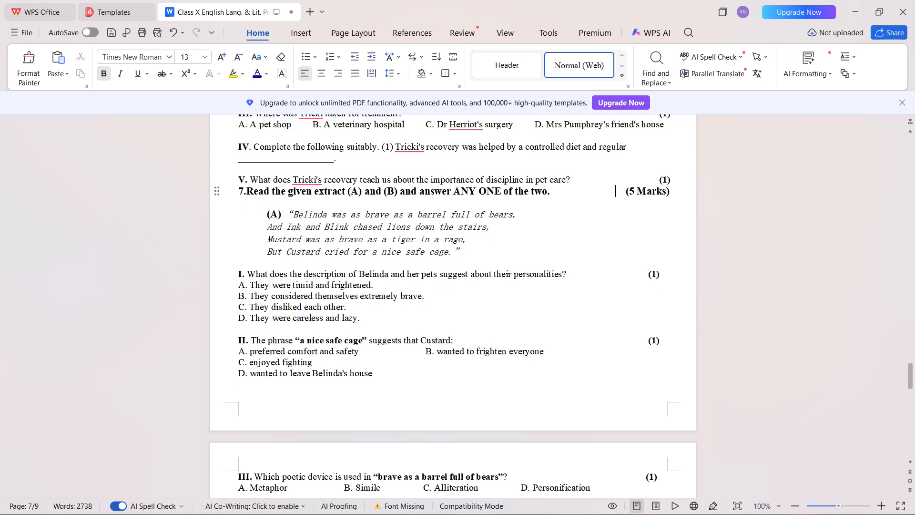
{"action": "key", "text": "space"}
{"action": "key", "text": "BackSpace"}
Move "D. wanted to leave Belinda's house" in question 7(A) II onto the line of option C, spaced to sit beneath option B.
{"action": "left_click_drag", "start_coordinate": [373, 374], "coordinate": [343, 376]}
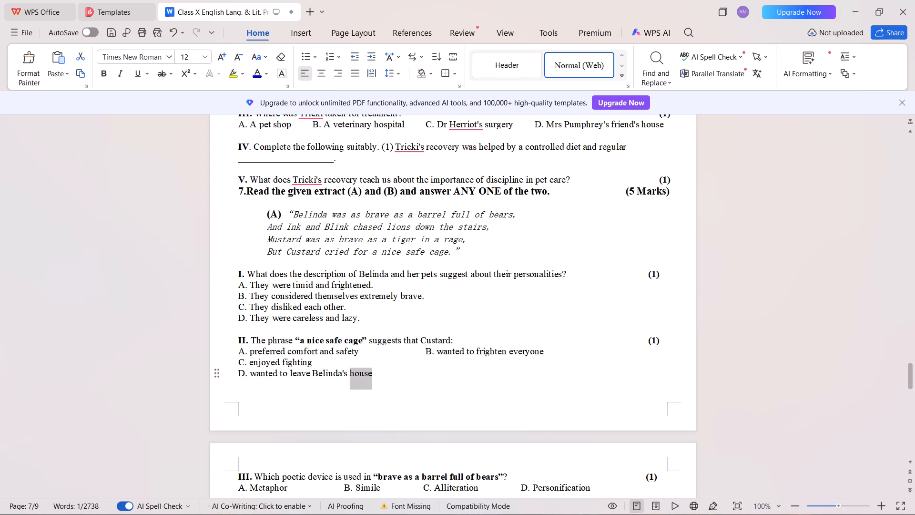
{"action": "left_click_drag", "start_coordinate": [343, 376], "coordinate": [227, 389]}
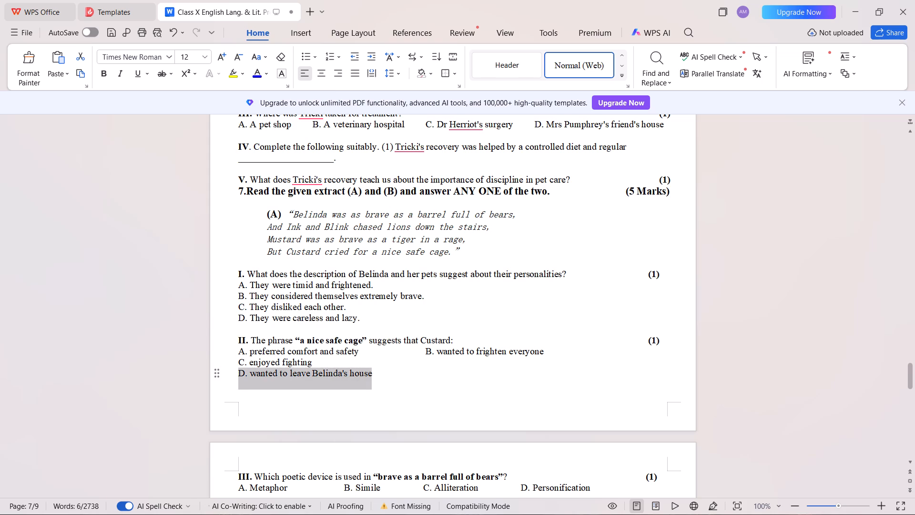
{"action": "left_click", "coordinate": [231, 377]}
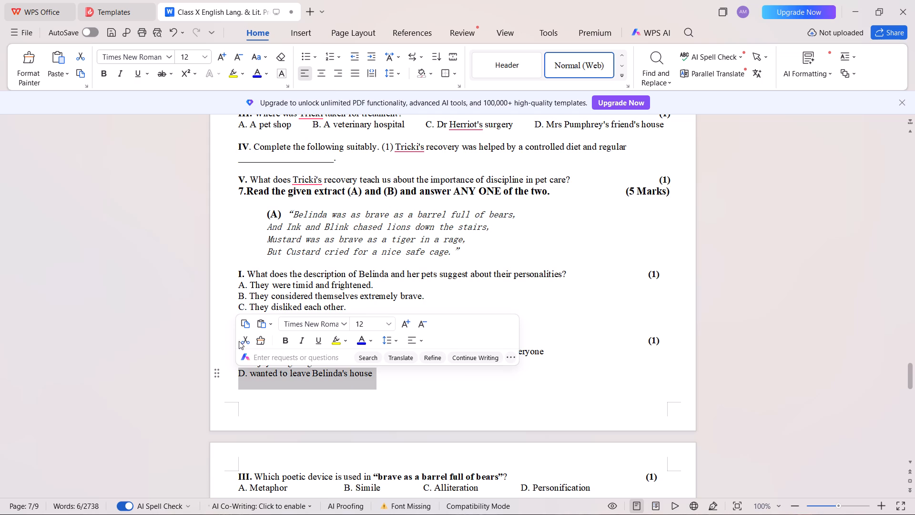
{"action": "left_click", "coordinate": [244, 341]}
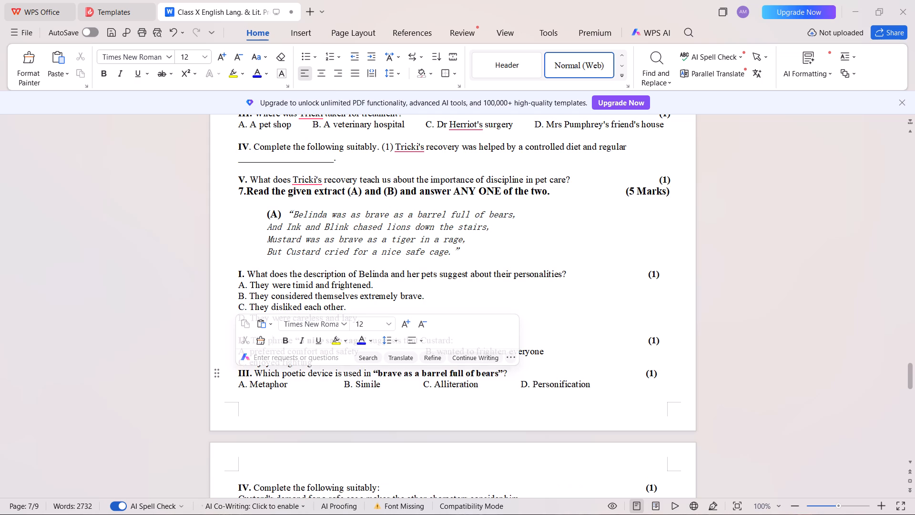
{"action": "scroll", "coordinate": [318, 382], "scroll_direction": "down", "scroll_amount": 4}
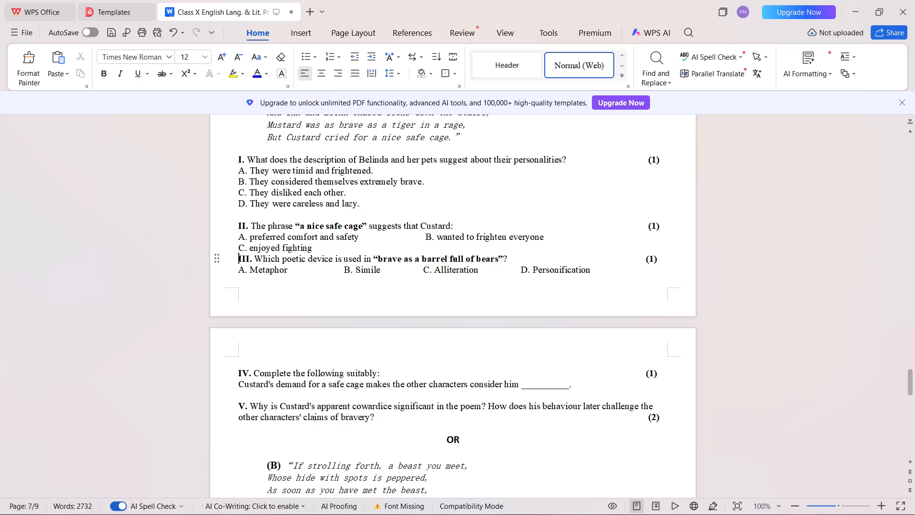
{"action": "left_click", "coordinate": [380, 249]}
{"action": "key", "text": "space"}
{"action": "key", "text": "space"}
{"action": "key", "text": "space"}
{"action": "key", "text": "space"}
{"action": "key", "text": "space"}
{"action": "key", "text": "space"}
{"action": "key", "text": "space"}
{"action": "key", "text": "space"}
{"action": "key", "text": "space"}
{"action": "key", "text": "space"}
{"action": "key", "text": "space"}
{"action": "key", "text": "space"}
{"action": "key", "text": "space"}
{"action": "key", "text": "space"}
{"action": "key", "text": "space"}
{"action": "key", "text": "space"}
{"action": "key", "text": "space"}
{"action": "key", "text": "space"}
{"action": "key", "text": "space"}
{"action": "key", "text": "space"}
{"action": "key", "text": "space"}
{"action": "key", "text": "space"}
{"action": "key", "text": "space"}
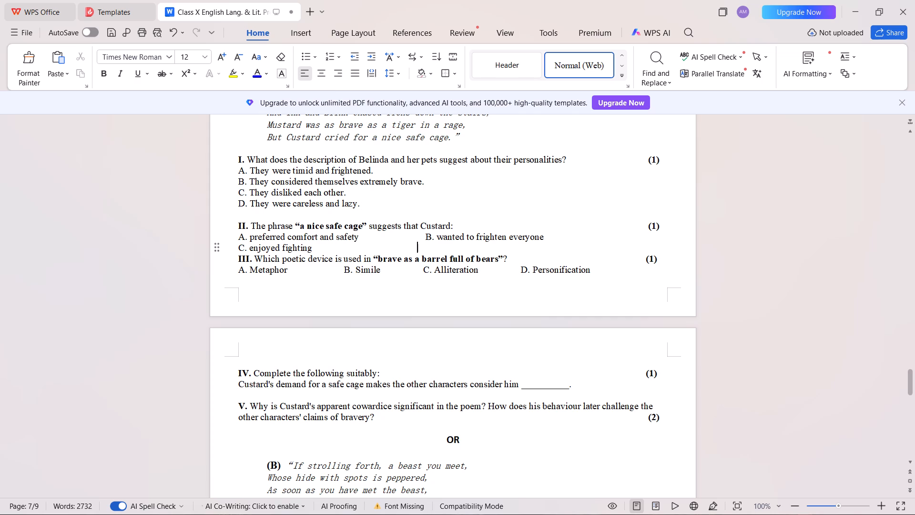
{"action": "key", "text": "space"}
{"action": "key", "text": "space"}
{"action": "key", "text": "space"}
{"action": "key", "text": "space"}
{"action": "left_click", "coordinate": [441, 248]}
{"action": "right_click", "coordinate": [441, 248]}
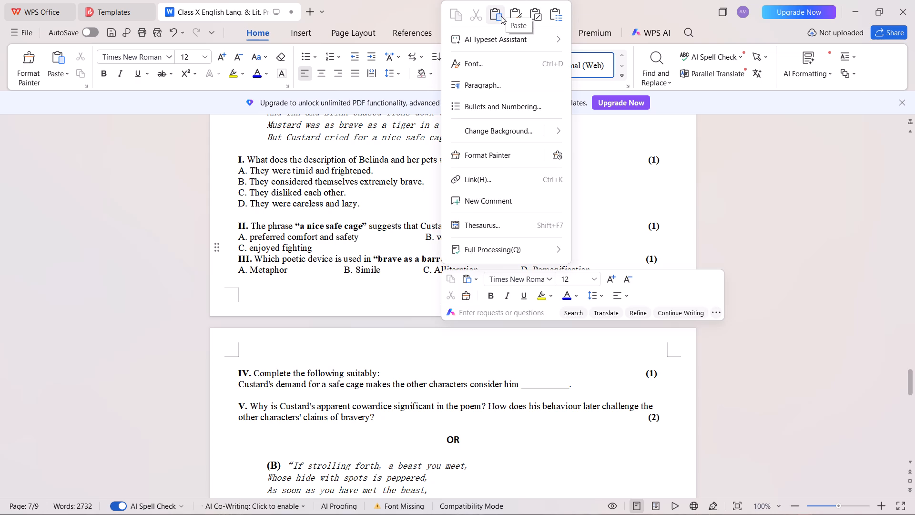
{"action": "left_click", "coordinate": [492, 13]}
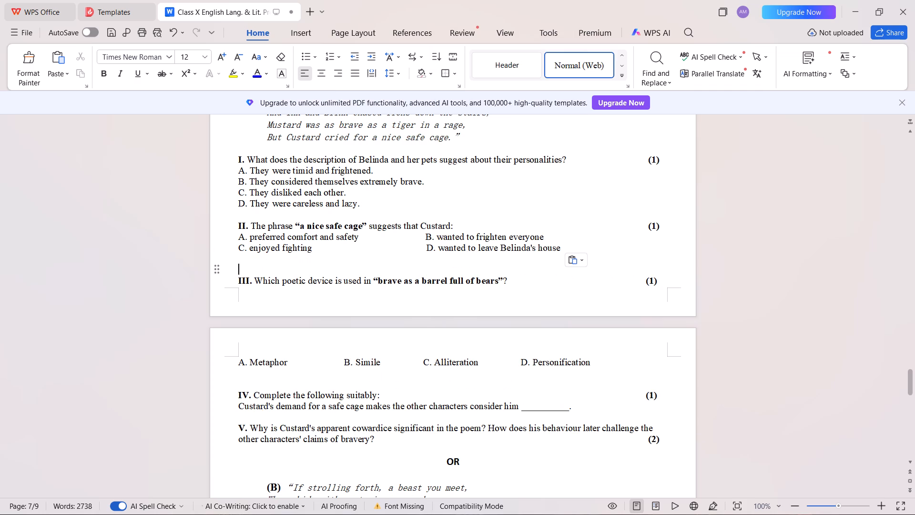
Insert a line break before question 7(A) III so it starts on the next page with its options.
{"action": "left_click", "coordinate": [236, 281]}
{"action": "key", "text": "Return"}
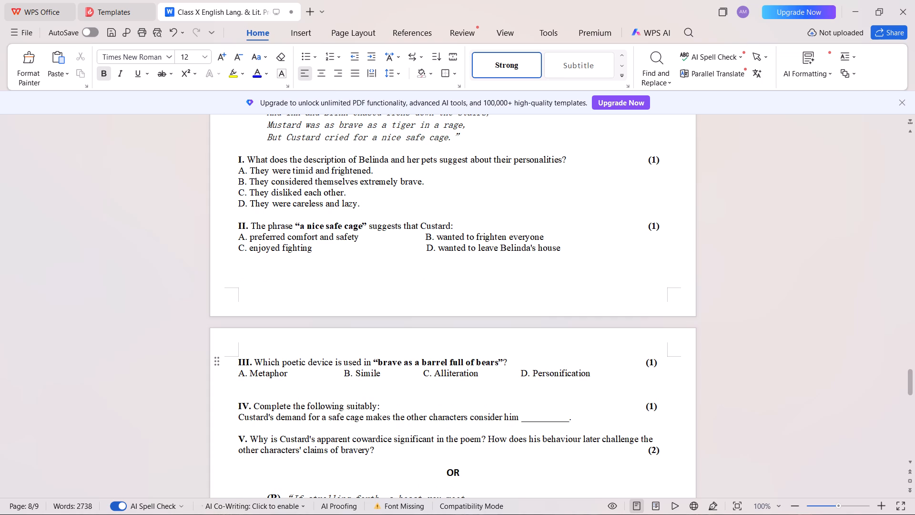
Review the layout and page breaks from question 7 to the end of the paper and back.
{"action": "scroll", "coordinate": [232, 404], "scroll_direction": "down", "scroll_amount": 11}
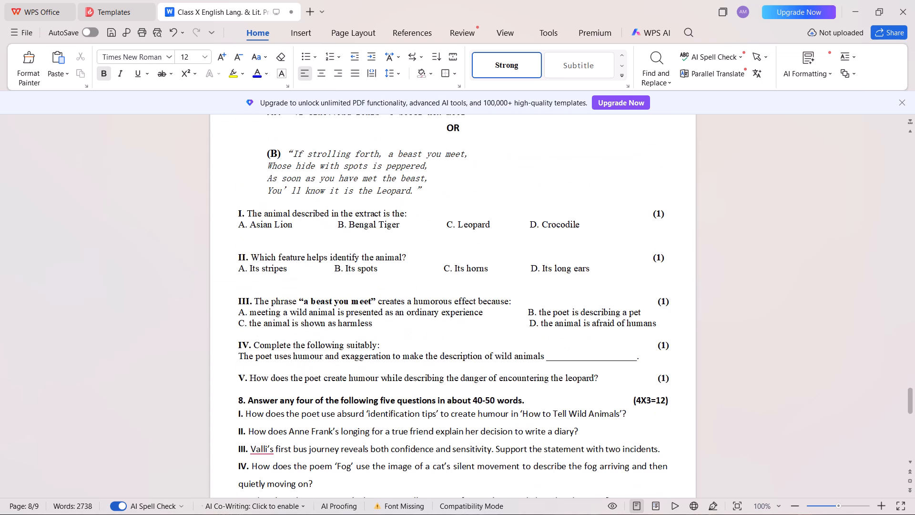
{"action": "scroll", "coordinate": [232, 404], "scroll_direction": "down", "scroll_amount": 13}
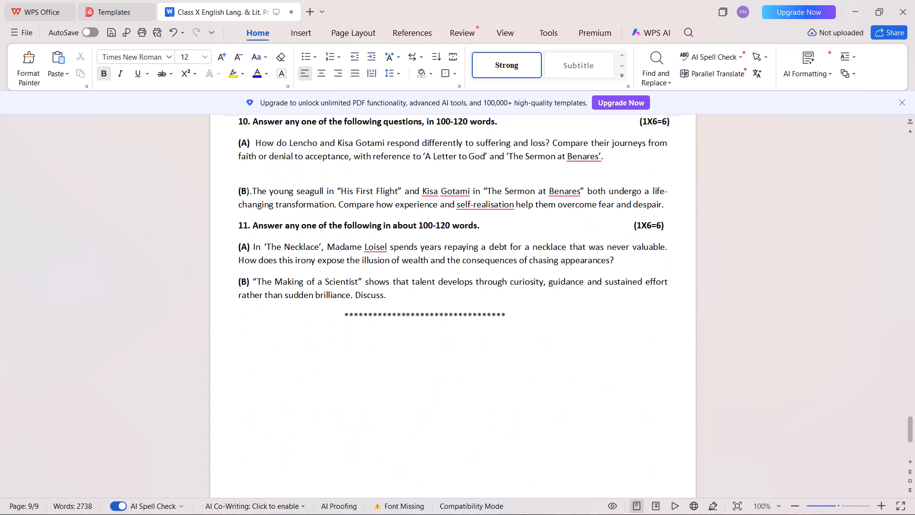
{"action": "scroll", "coordinate": [232, 404], "scroll_direction": "up", "scroll_amount": 18}
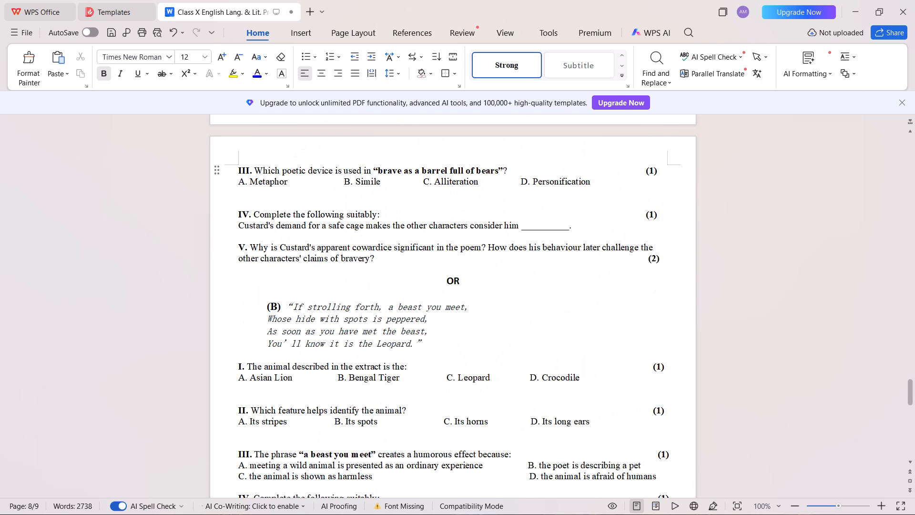
{"action": "scroll", "coordinate": [232, 404], "scroll_direction": "up", "scroll_amount": 4}
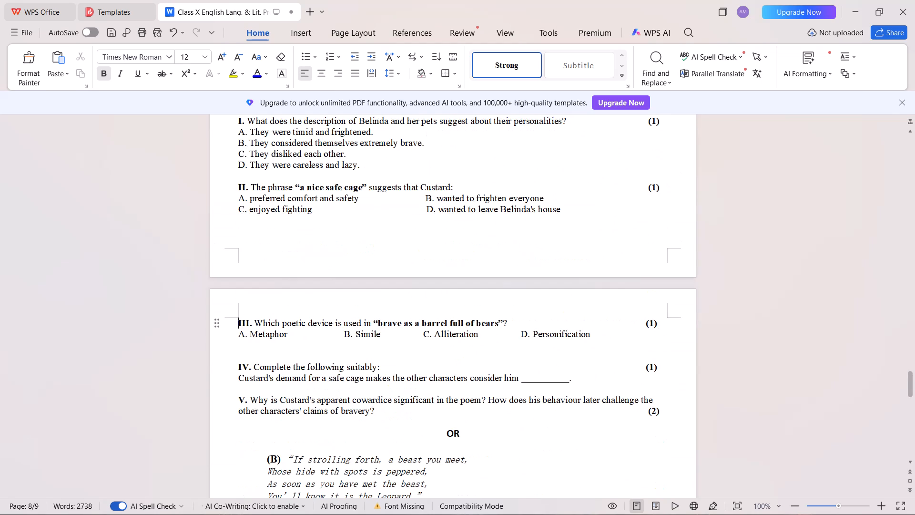
{"action": "scroll", "coordinate": [232, 404], "scroll_direction": "up", "scroll_amount": 5}
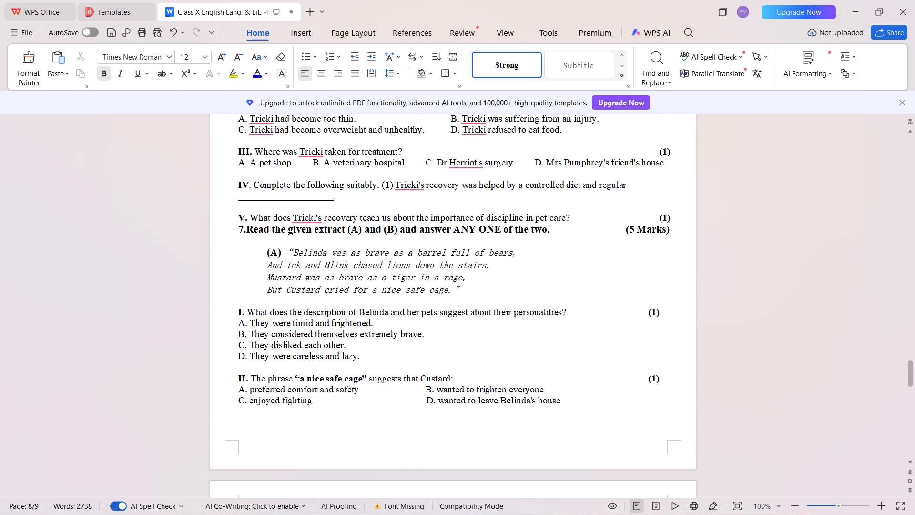
Insert a blank line between question V about Tricki's recovery and the question 7 heading.
{"action": "scroll", "coordinate": [232, 405], "scroll_direction": "down", "scroll_amount": 2}
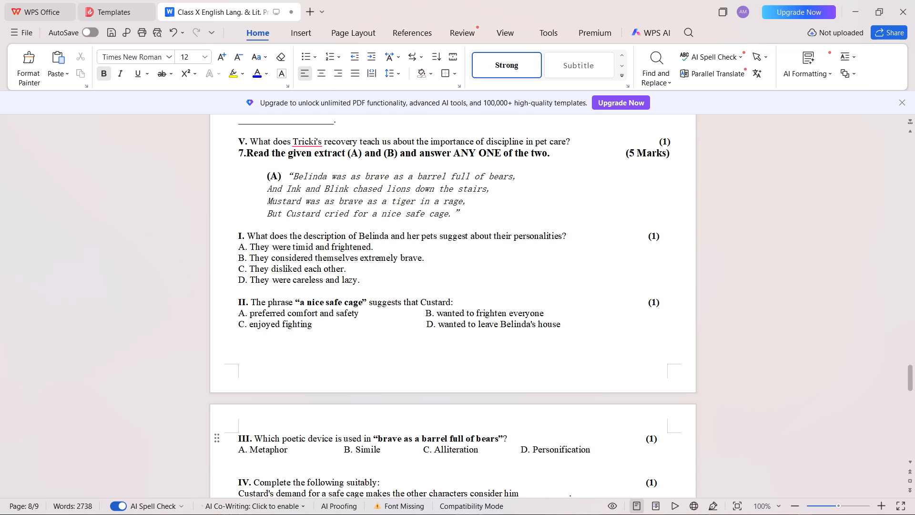
{"action": "left_click", "coordinate": [234, 152]}
{"action": "key", "text": "Return"}
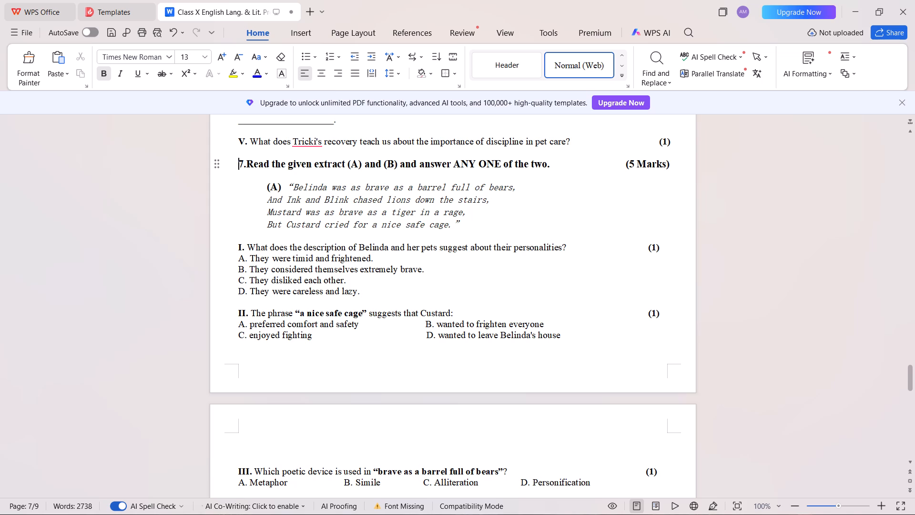
Set the font size of the whole question 7 heading, including its marks, to 12.
{"action": "left_click_drag", "start_coordinate": [670, 163], "coordinate": [278, 178]}
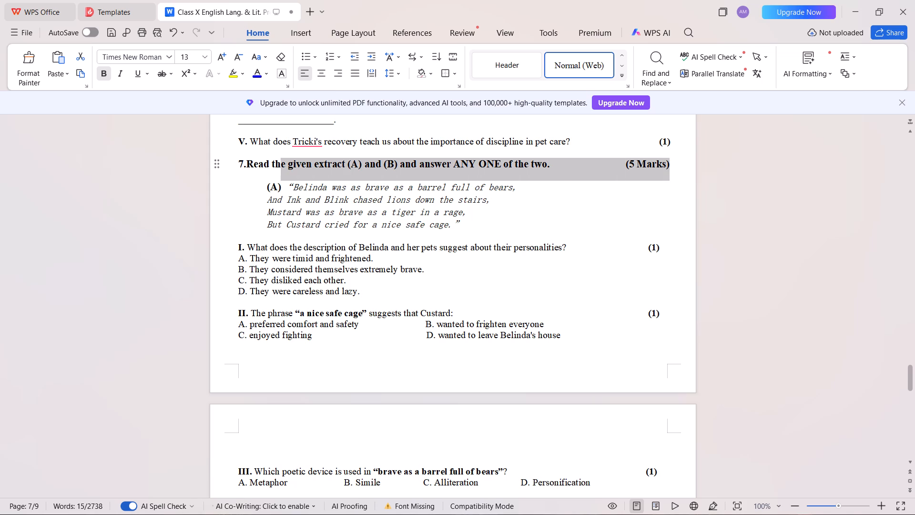
{"action": "left_click_drag", "start_coordinate": [278, 178], "coordinate": [233, 177]}
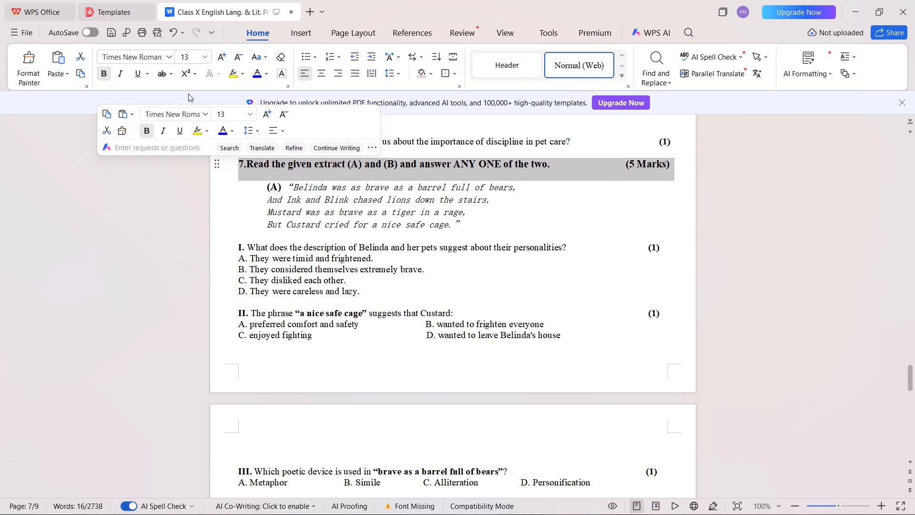
{"action": "left_click", "coordinate": [203, 55]}
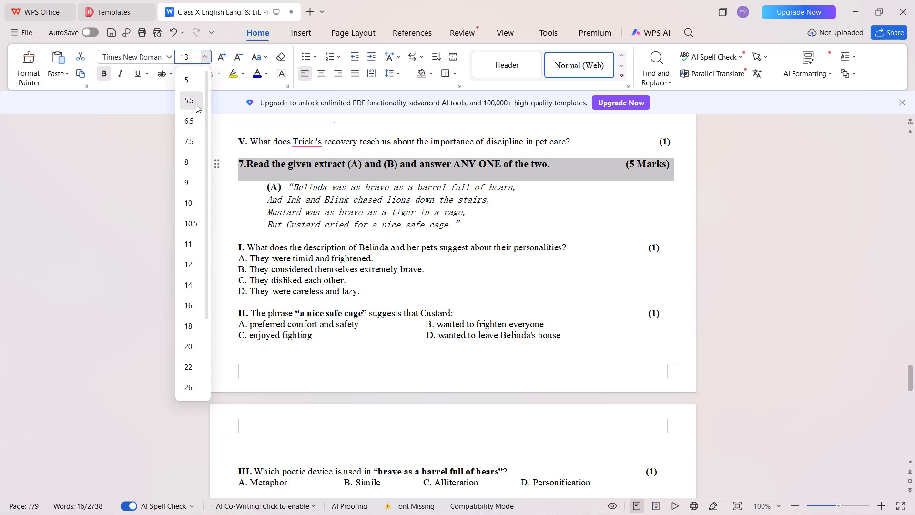
{"action": "left_click", "coordinate": [190, 260]}
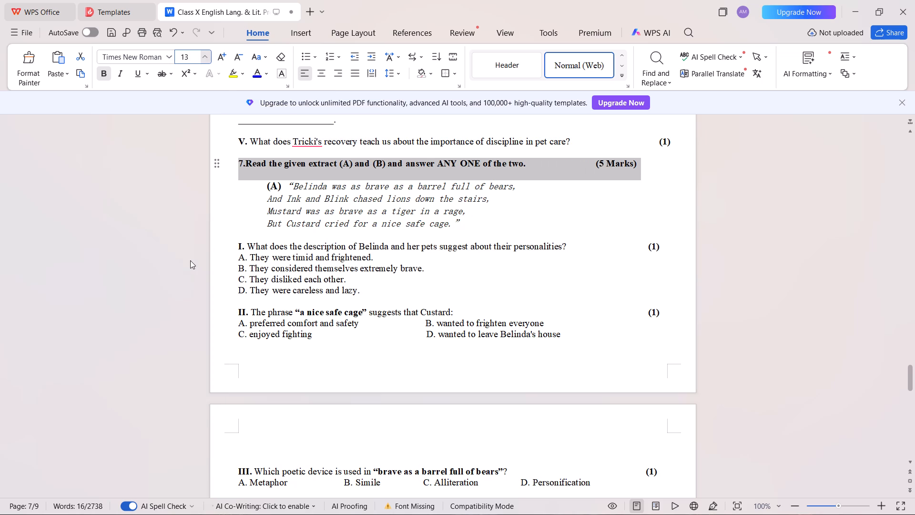
{"action": "left_click", "coordinate": [597, 262]}
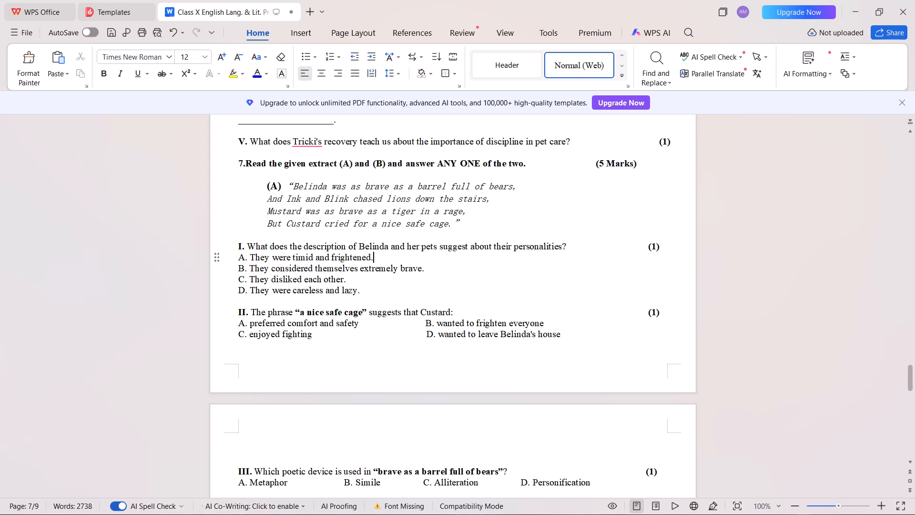
Insert two line breaks before the question 9 heading so it starts on the next page with its questions.
{"action": "scroll", "coordinate": [597, 262], "scroll_direction": "down", "scroll_amount": 10}
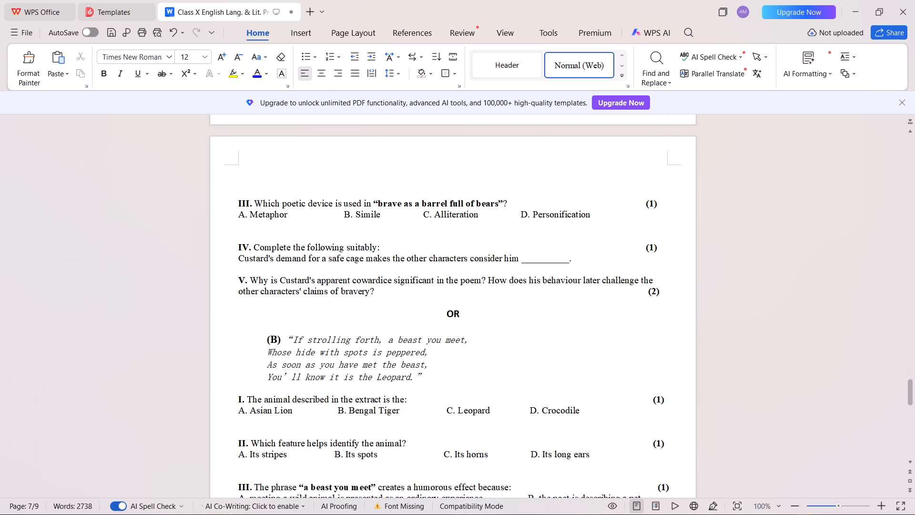
{"action": "scroll", "coordinate": [597, 262], "scroll_direction": "down", "scroll_amount": 13}
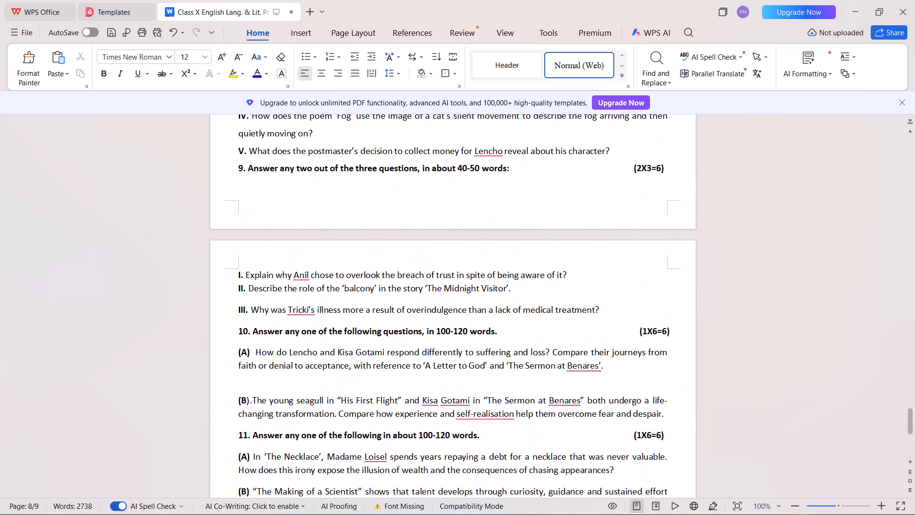
{"action": "scroll", "coordinate": [597, 262], "scroll_direction": "up", "scroll_amount": 3}
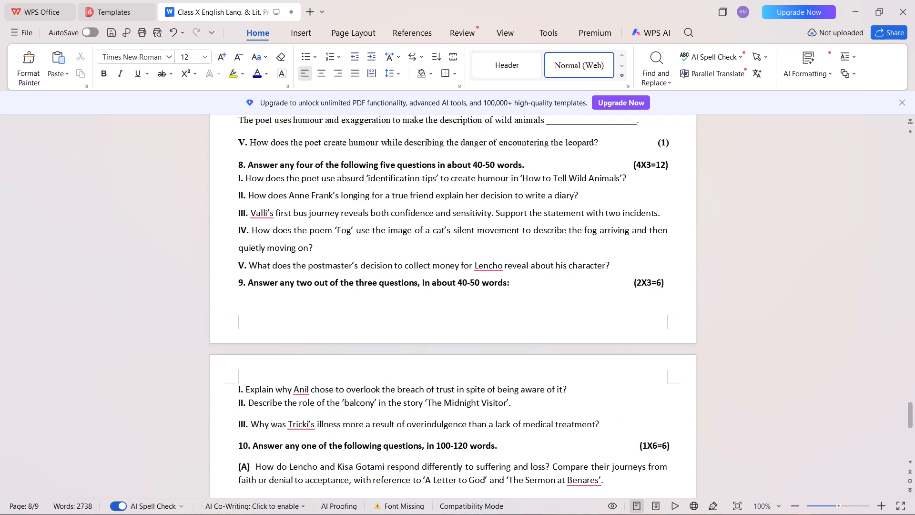
{"action": "left_click", "coordinate": [234, 284]}
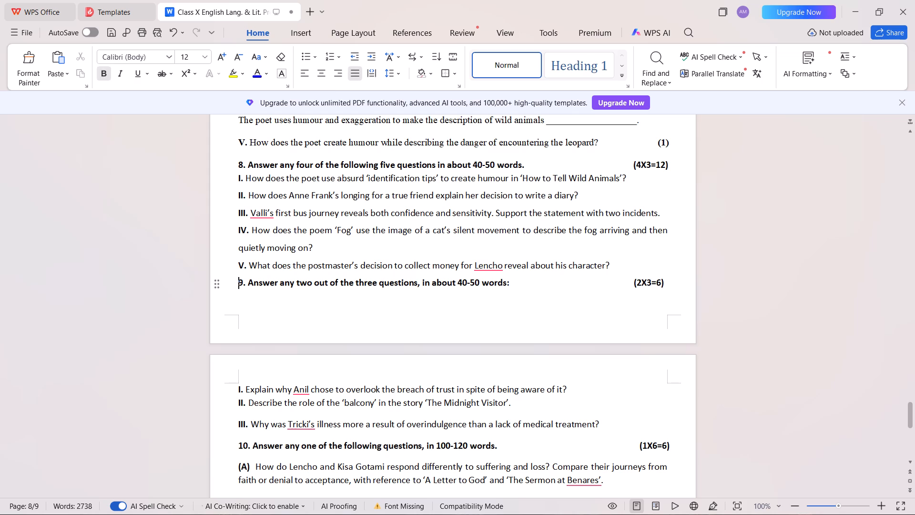
{"action": "key", "text": "Return"}
{"action": "key", "text": "Return"}
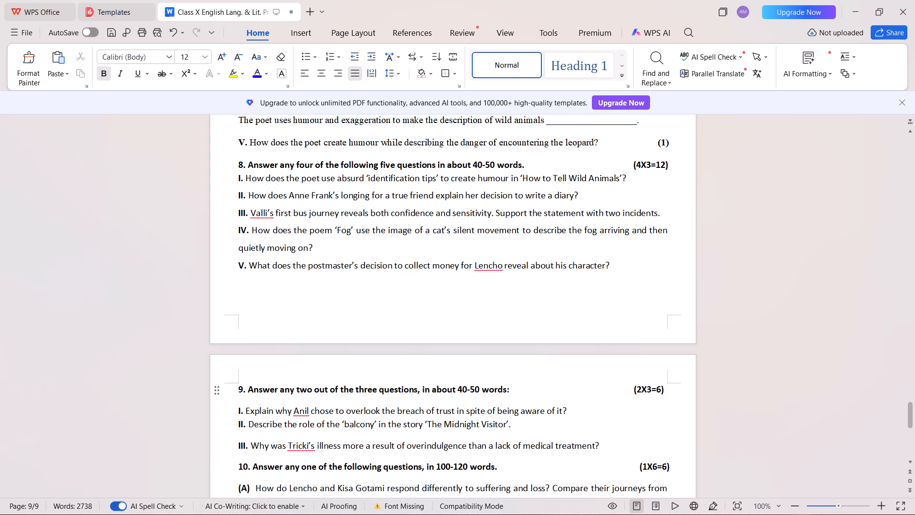
Review the spacing and page layout of questions 7 and 8 on the page before question 9.
{"action": "scroll", "coordinate": [269, 292], "scroll_direction": "up", "scroll_amount": 2}
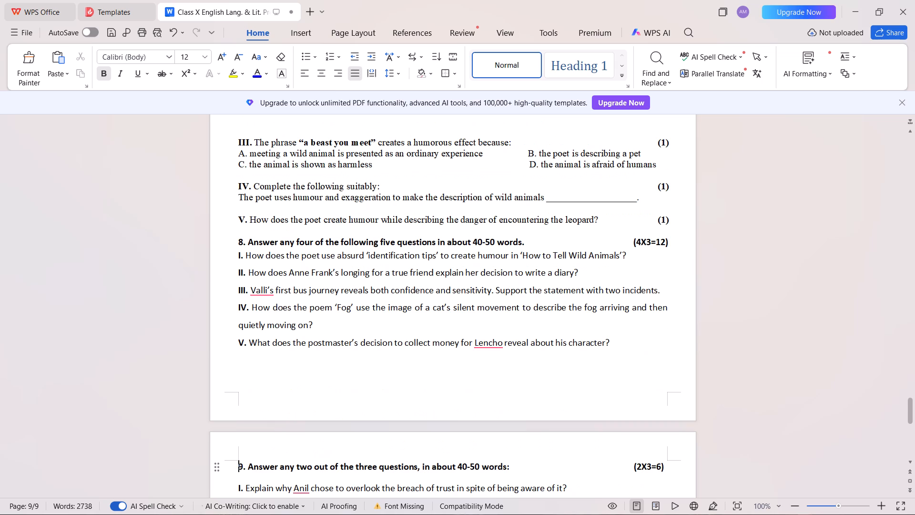
{"action": "scroll", "coordinate": [269, 292], "scroll_direction": "up", "scroll_amount": 6}
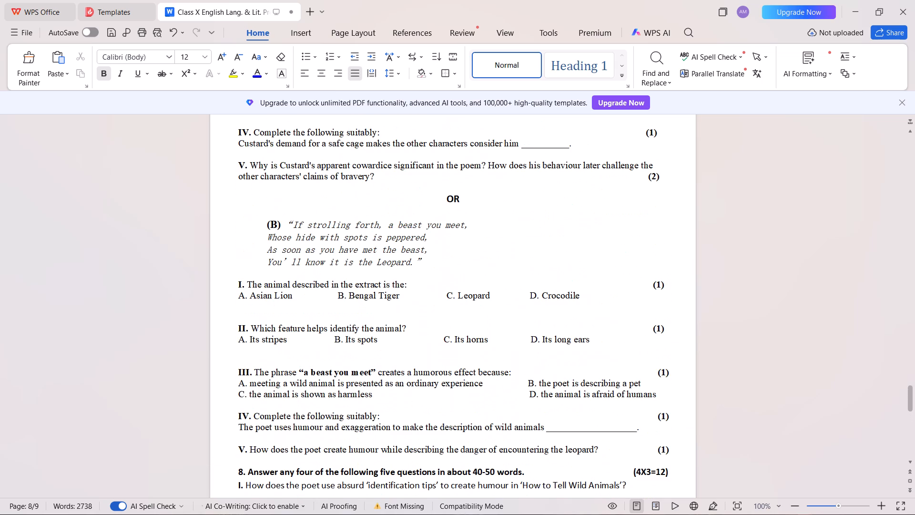
{"action": "scroll", "coordinate": [269, 292], "scroll_direction": "up", "scroll_amount": 5}
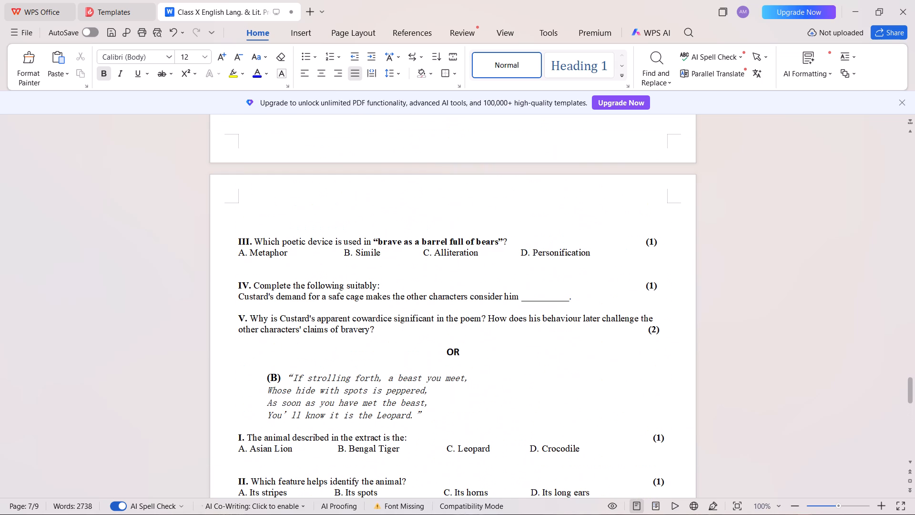
{"action": "scroll", "coordinate": [269, 292], "scroll_direction": "down", "scroll_amount": 8}
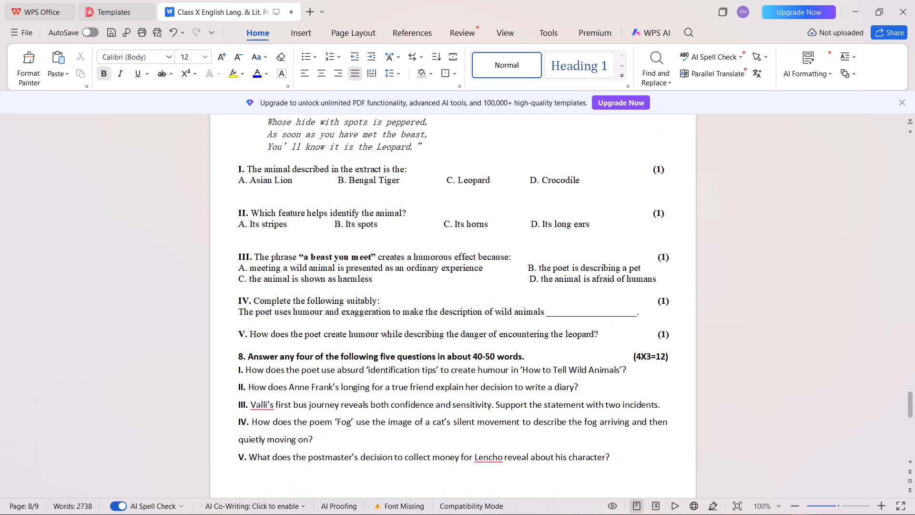
Insert a blank line between question V about the leopard and the question 8 heading.
{"action": "scroll", "coordinate": [269, 292], "scroll_direction": "down", "scroll_amount": 2}
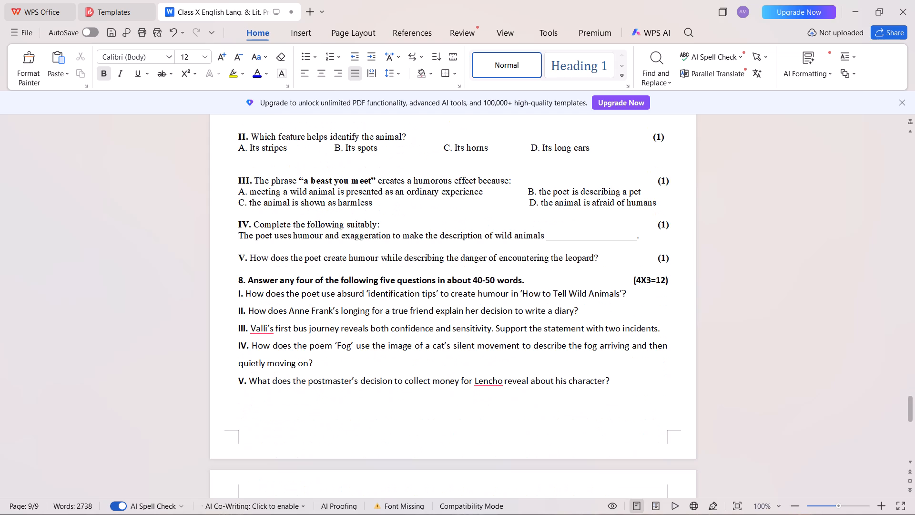
{"action": "left_click", "coordinate": [234, 278]}
{"action": "key", "text": "Return"}
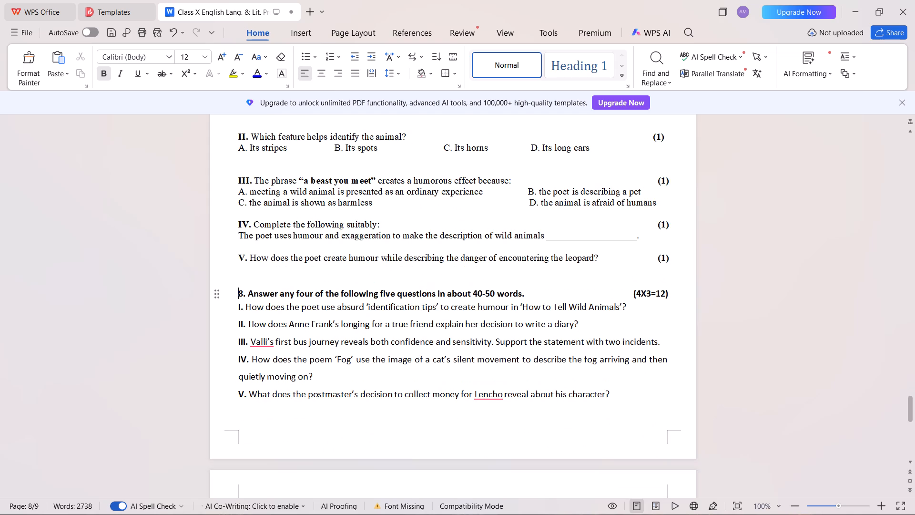
Review the spacing and page layout from the last page back through the grammar tasks and on to the Writing Skills section.
{"action": "scroll", "coordinate": [238, 292], "scroll_direction": "down", "scroll_amount": 10}
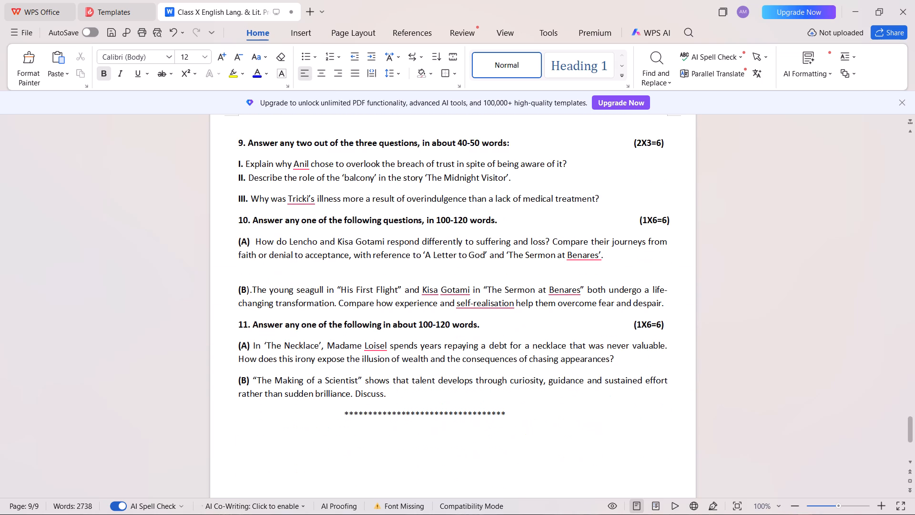
{"action": "scroll", "coordinate": [238, 292], "scroll_direction": "up", "scroll_amount": 17}
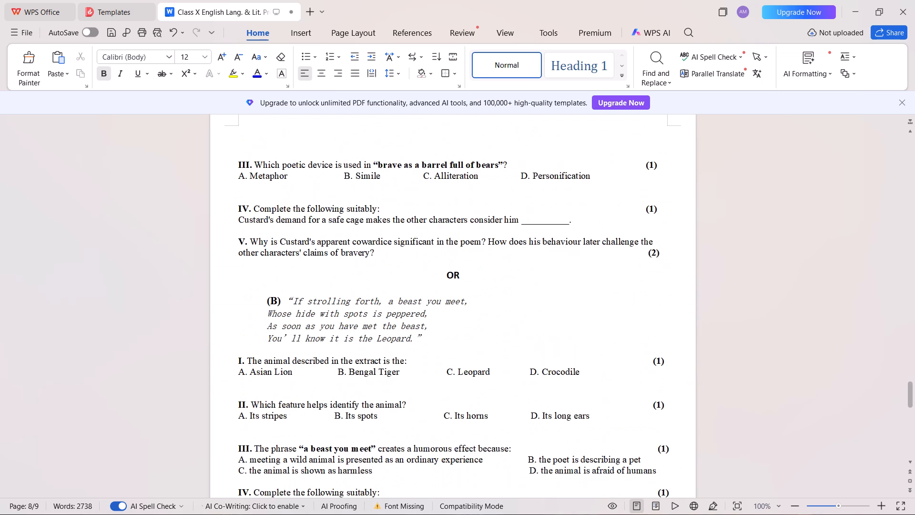
{"action": "scroll", "coordinate": [238, 292], "scroll_direction": "up", "scroll_amount": 15}
{"action": "scroll", "coordinate": [238, 292], "scroll_direction": "up", "scroll_amount": 8}
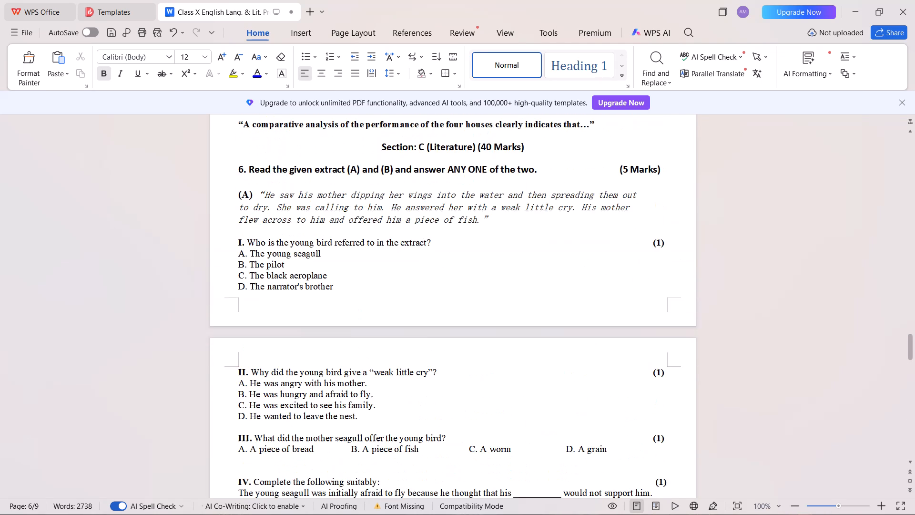
{"action": "scroll", "coordinate": [238, 292], "scroll_direction": "up", "scroll_amount": 19}
{"action": "scroll", "coordinate": [238, 292], "scroll_direction": "up", "scroll_amount": 17}
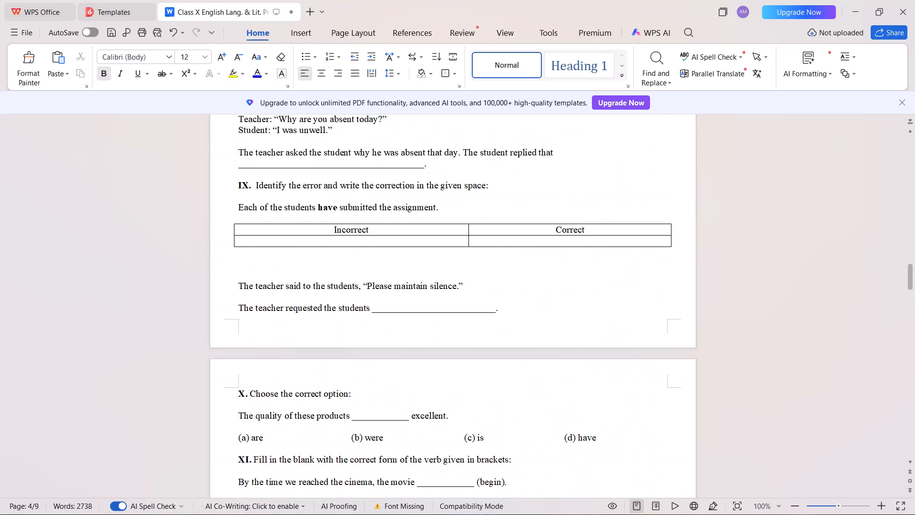
{"action": "scroll", "coordinate": [238, 292], "scroll_direction": "up", "scroll_amount": 12}
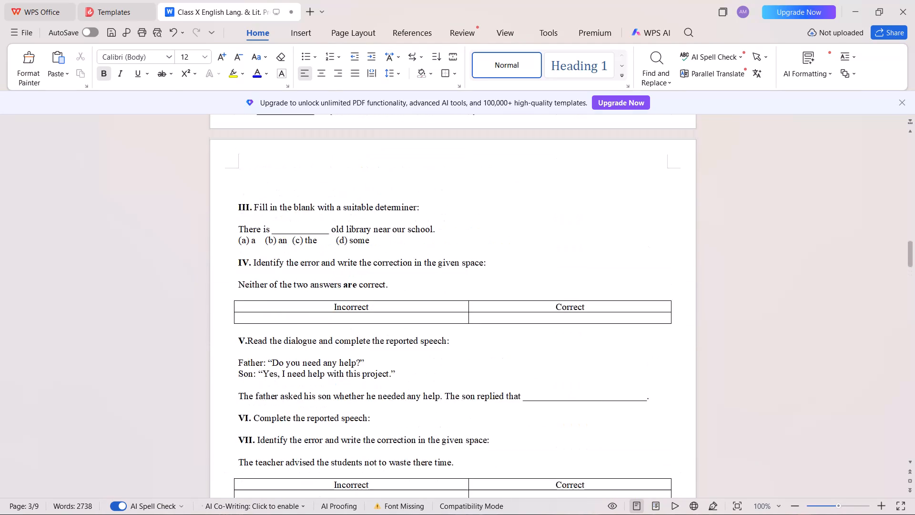
{"action": "scroll", "coordinate": [238, 292], "scroll_direction": "up", "scroll_amount": 6}
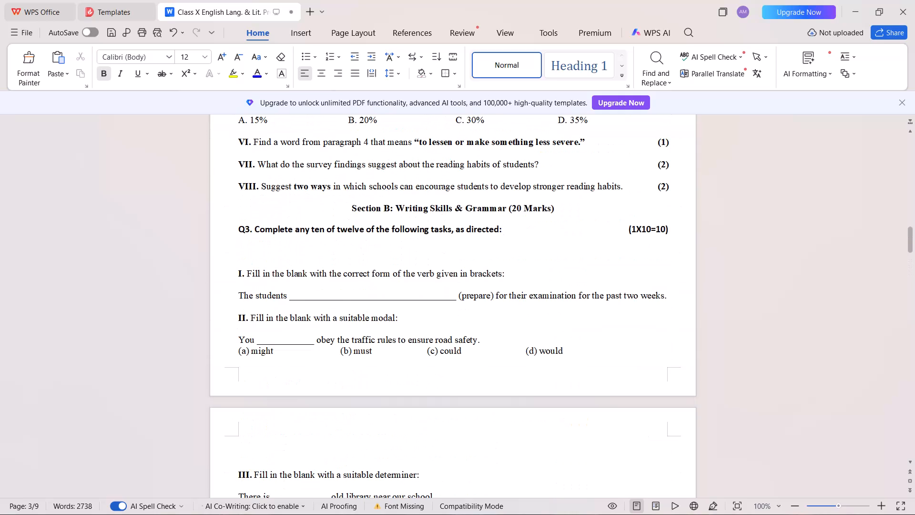
{"action": "scroll", "coordinate": [238, 292], "scroll_direction": "up", "scroll_amount": 6}
{"action": "scroll", "coordinate": [238, 292], "scroll_direction": "down", "scroll_amount": 14}
{"action": "scroll", "coordinate": [238, 292], "scroll_direction": "down", "scroll_amount": 8}
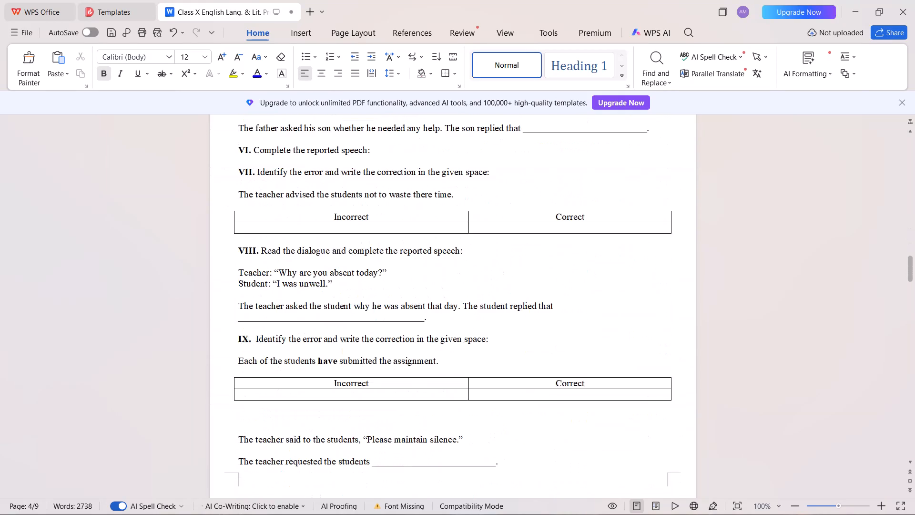
{"action": "scroll", "coordinate": [238, 292], "scroll_direction": "down", "scroll_amount": 13}
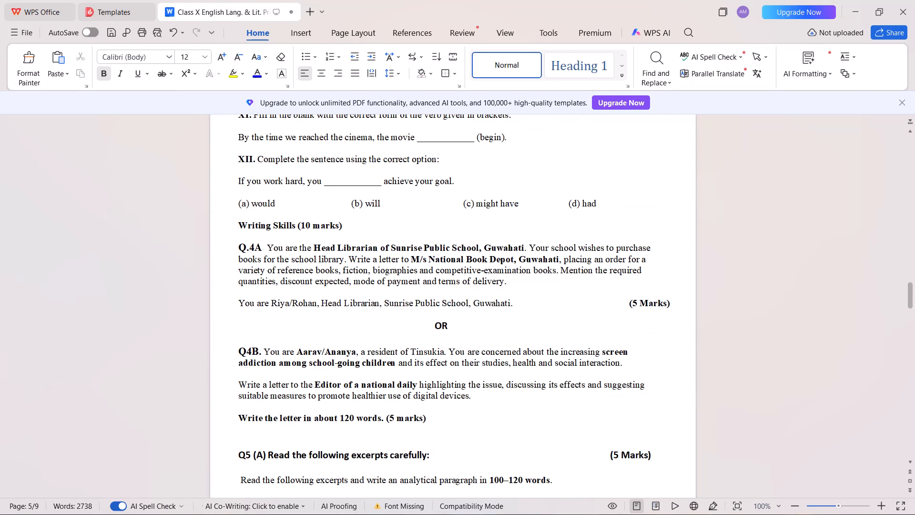
Centre the "Writing Skills (10 marks)" heading above question 4A.
{"action": "left_click_drag", "start_coordinate": [234, 221], "coordinate": [259, 222]}
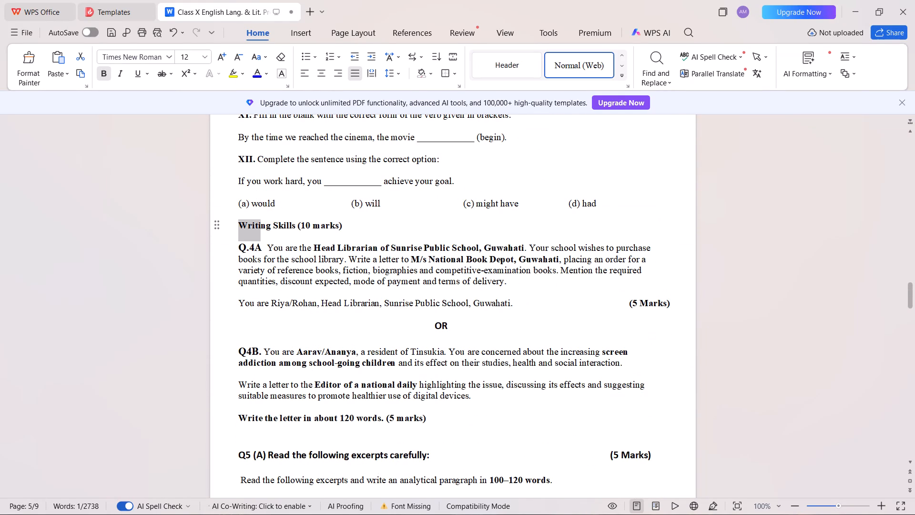
{"action": "left_click_drag", "start_coordinate": [259, 222], "coordinate": [353, 220]}
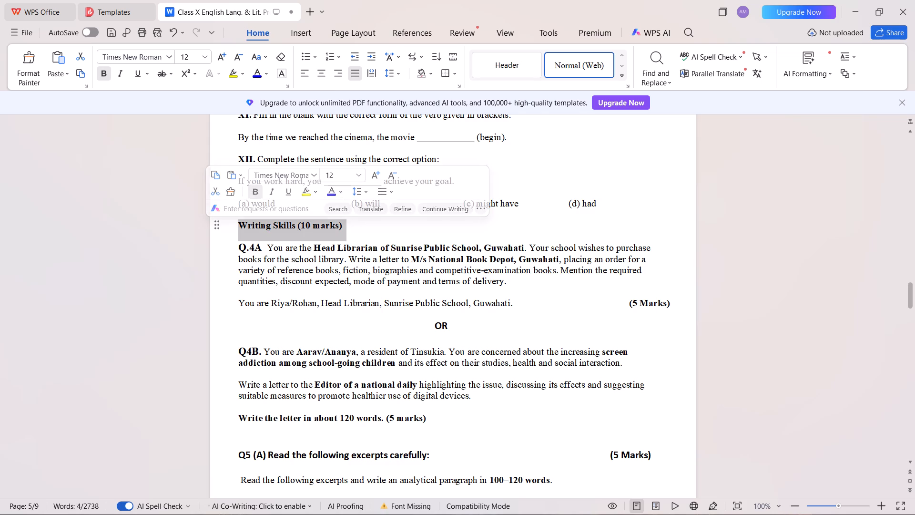
{"action": "left_click", "coordinate": [321, 75]}
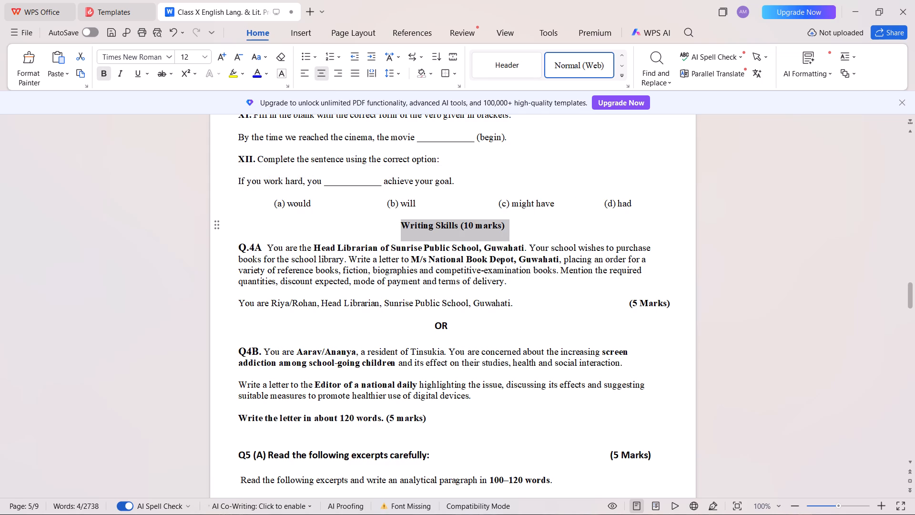
Review the layout from question 4B through the literature questions to the end of the paper.
{"action": "scroll", "coordinate": [394, 332], "scroll_direction": "down", "scroll_amount": 5}
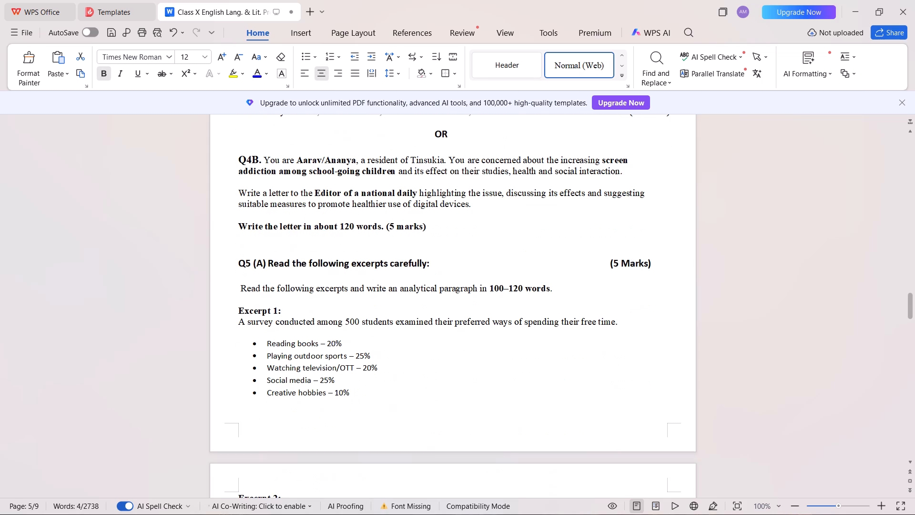
{"action": "scroll", "coordinate": [394, 332], "scroll_direction": "down", "scroll_amount": 19}
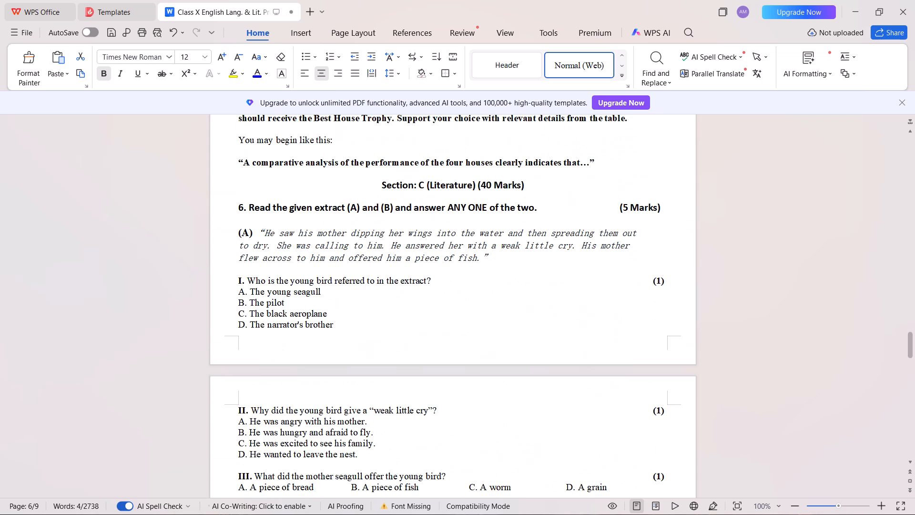
{"action": "scroll", "coordinate": [394, 332], "scroll_direction": "down", "scroll_amount": 13}
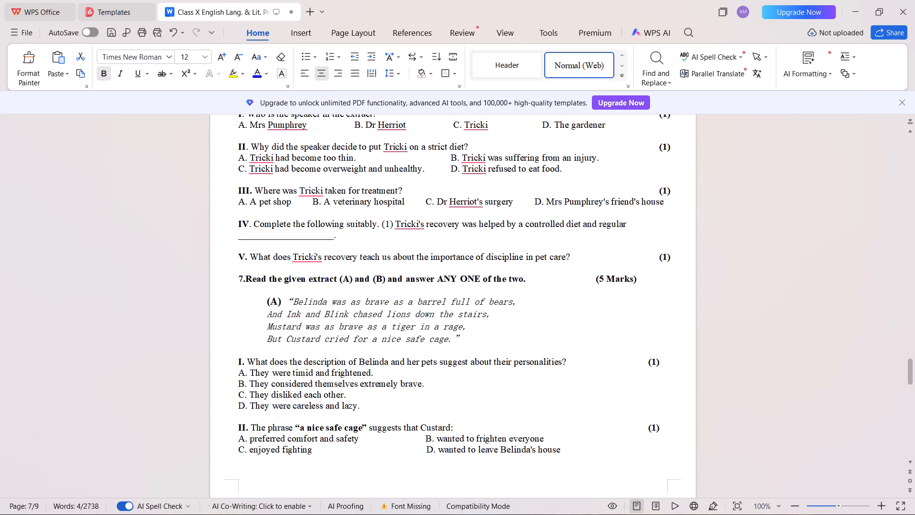
{"action": "scroll", "coordinate": [394, 332], "scroll_direction": "down", "scroll_amount": 14}
{"action": "scroll", "coordinate": [394, 332], "scroll_direction": "down", "scroll_amount": 14}
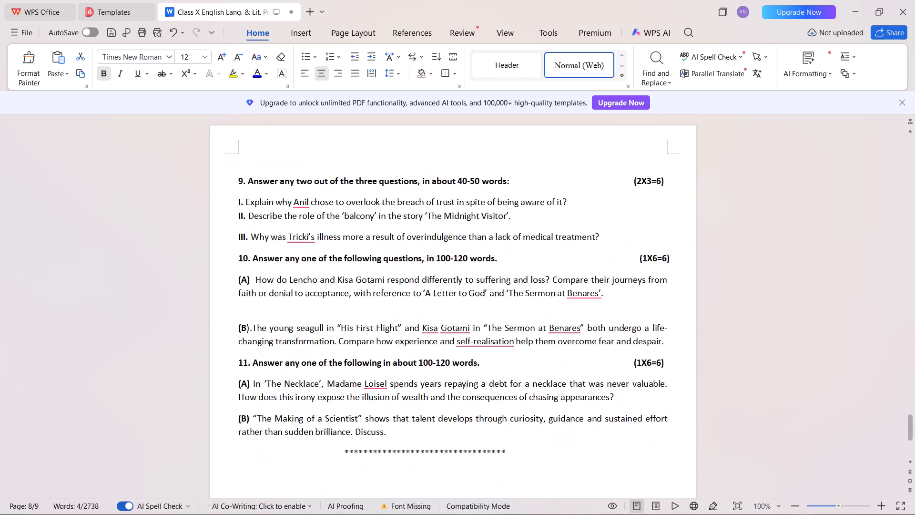
{"action": "scroll", "coordinate": [394, 332], "scroll_direction": "down", "scroll_amount": 4}
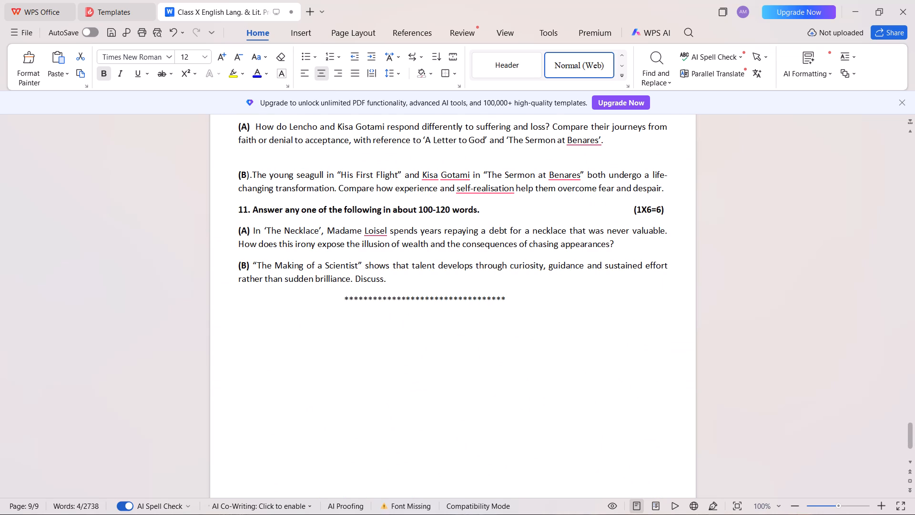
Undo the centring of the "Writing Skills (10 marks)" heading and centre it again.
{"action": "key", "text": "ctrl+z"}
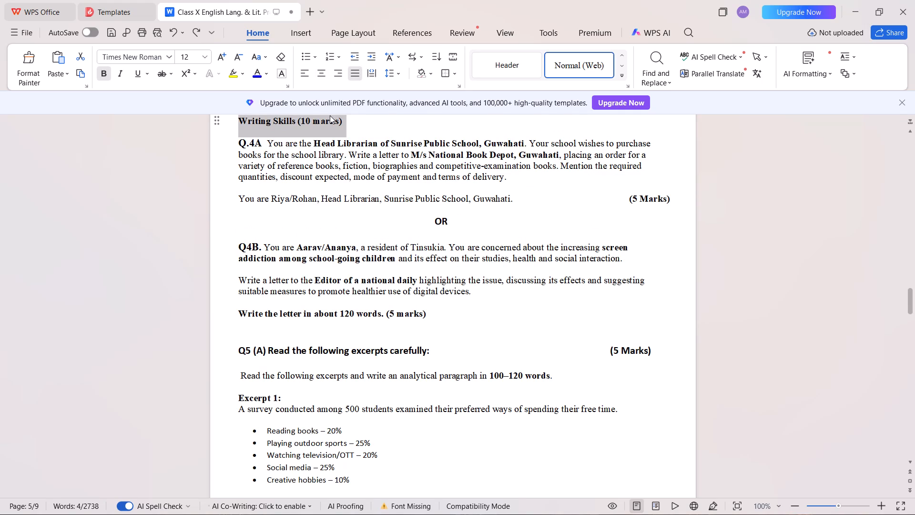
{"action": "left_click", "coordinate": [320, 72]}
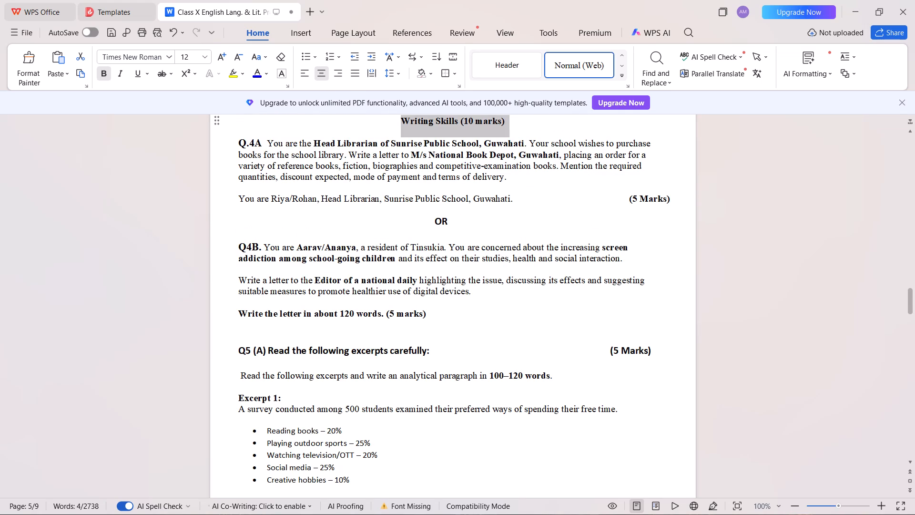
Save the Class X English paper and close WPS Office.
{"action": "key", "text": "ctrl+s"}
{"action": "left_click", "coordinate": [406, 251], "text": "ctrl"}
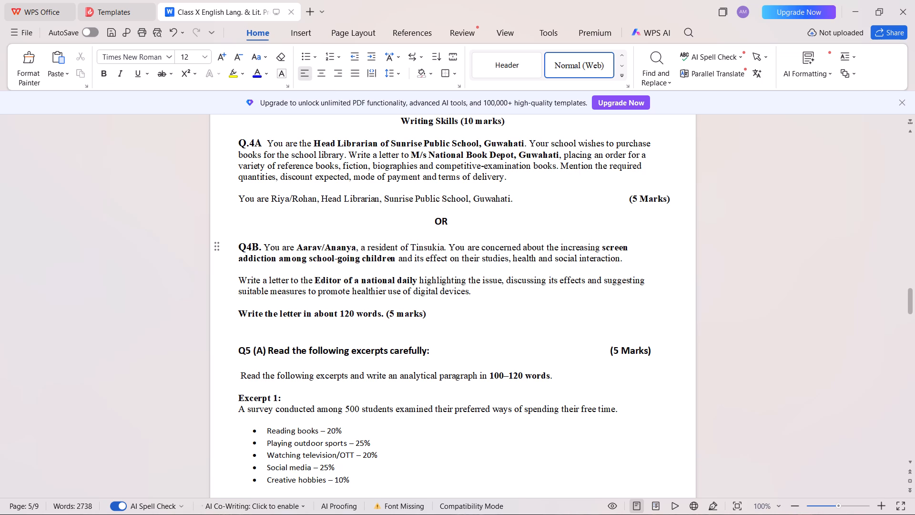
{"action": "key", "text": "ctrl+s"}
{"action": "left_click", "coordinate": [908, 14]}
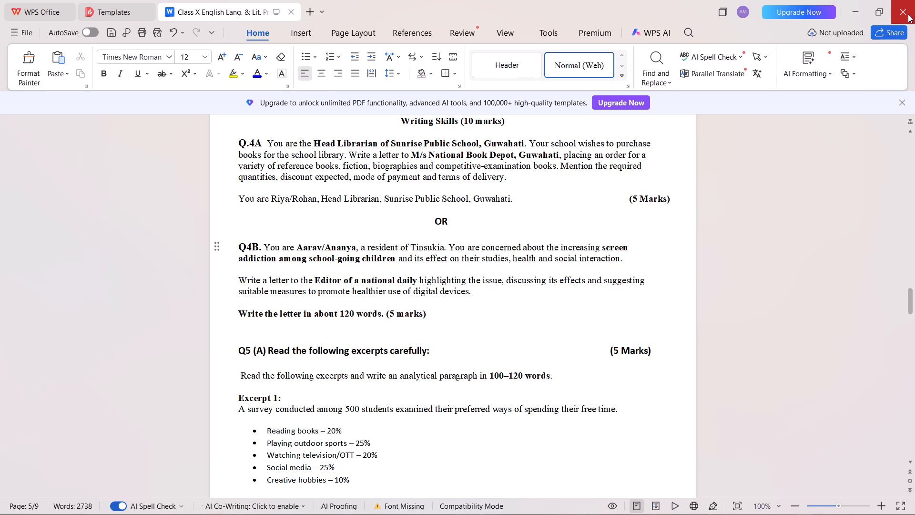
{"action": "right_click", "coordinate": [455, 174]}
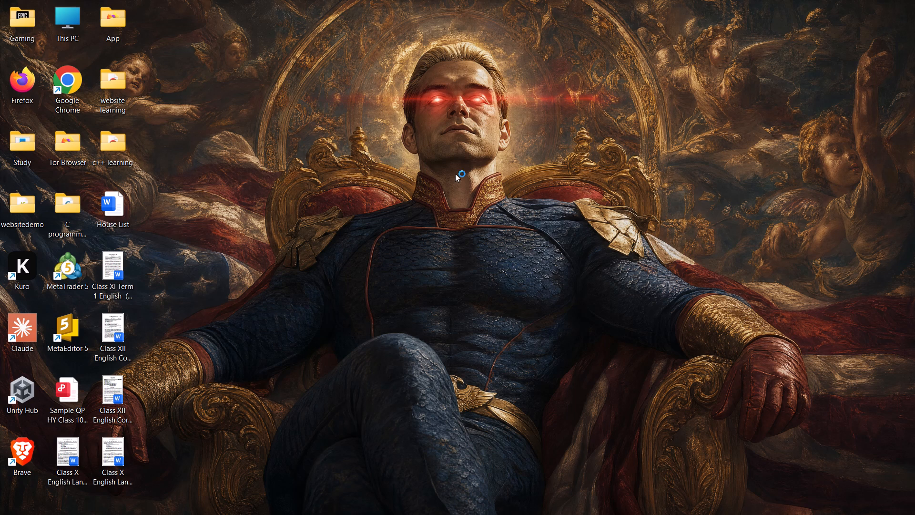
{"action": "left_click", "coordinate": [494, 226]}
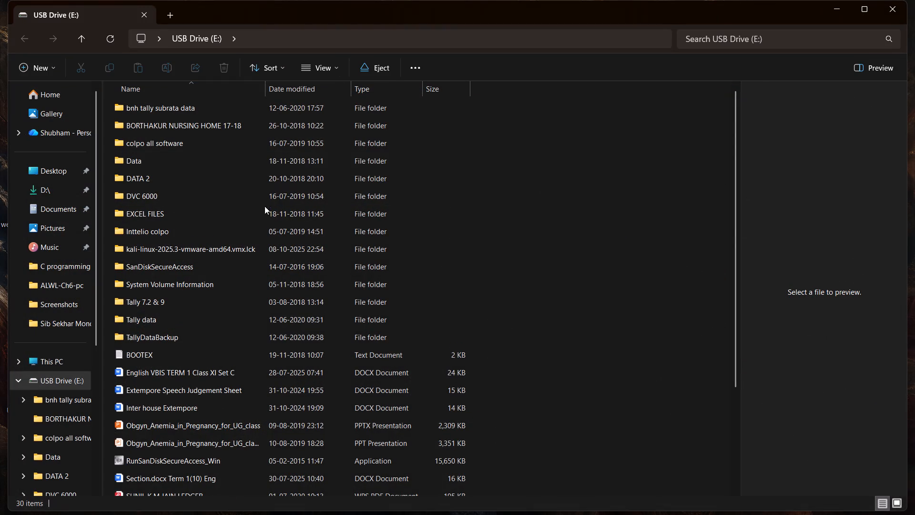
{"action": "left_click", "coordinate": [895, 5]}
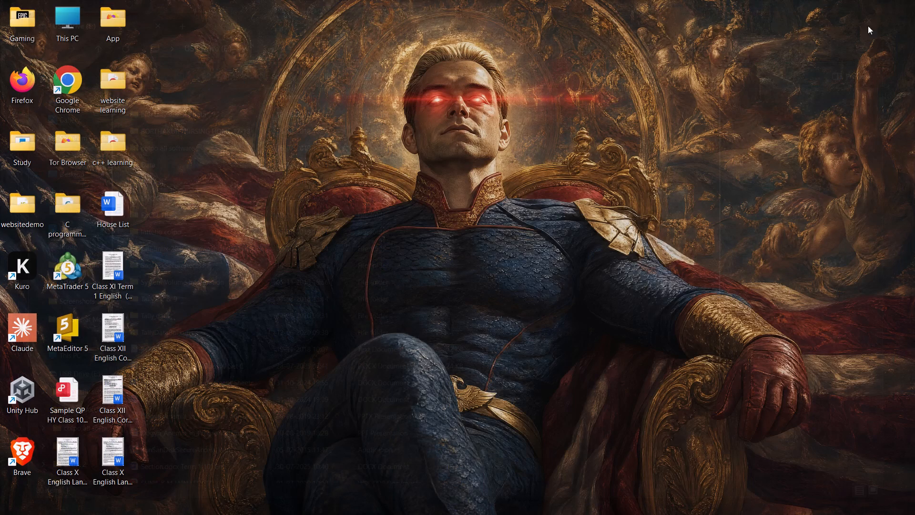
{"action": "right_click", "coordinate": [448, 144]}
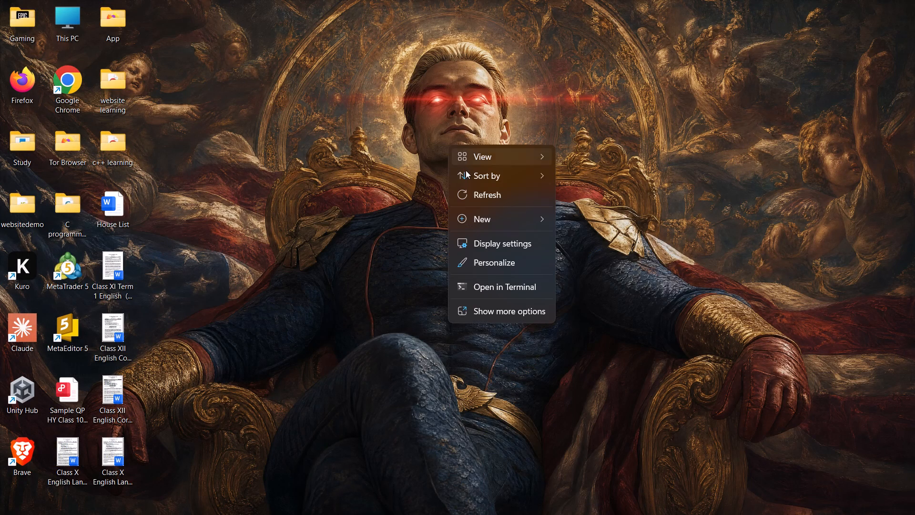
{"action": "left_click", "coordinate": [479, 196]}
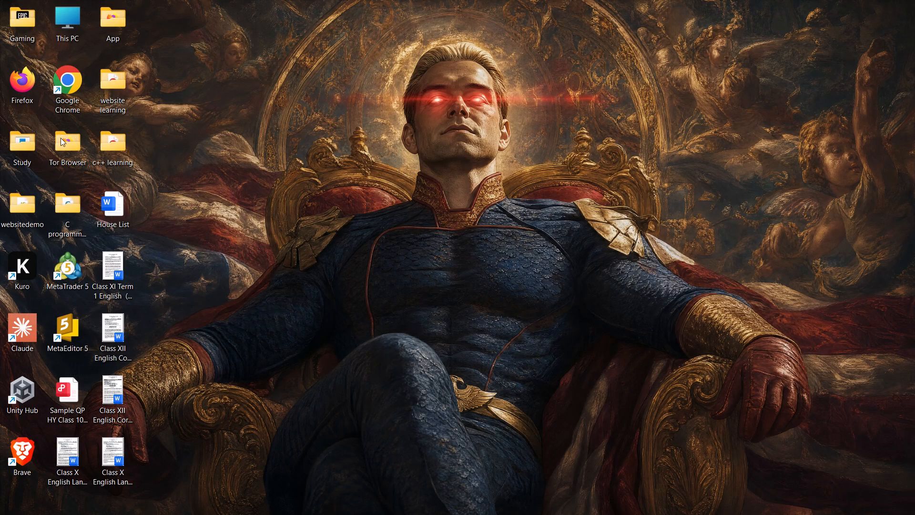
Open the Vidya Bharati International School document listed under network locations in This PC.
{"action": "double_click", "coordinate": [73, 31]}
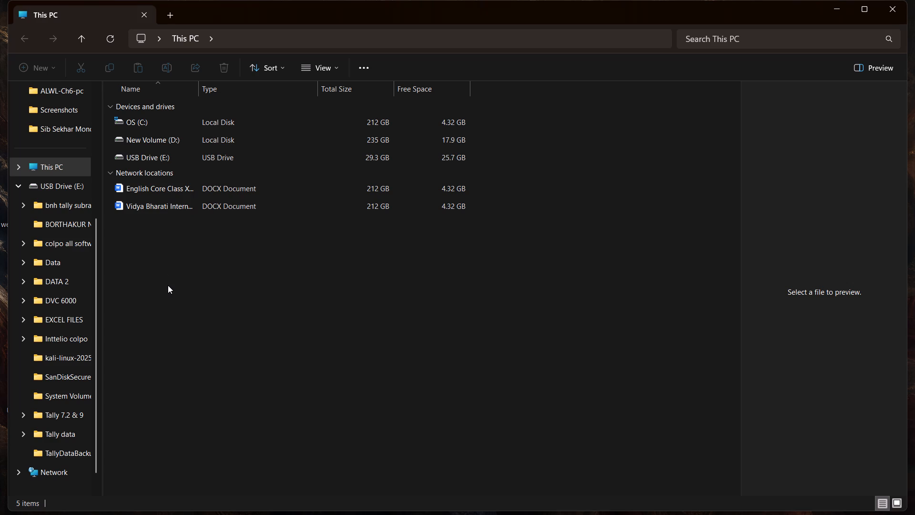
{"action": "double_click", "coordinate": [183, 206]}
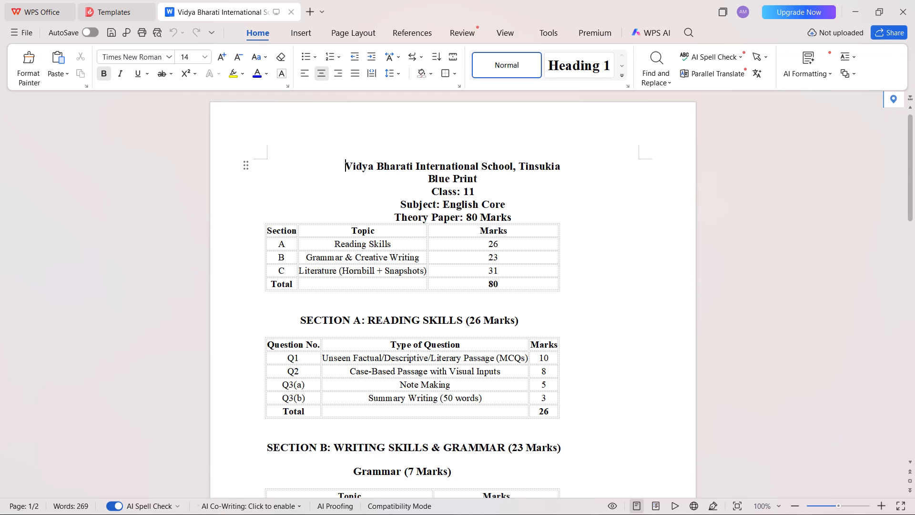
Examine the Class 11 English Core blueprint, especially the Section C literature marks and the Hornbill and Snapshots chapter lists.
{"action": "scroll", "coordinate": [262, 261], "scroll_direction": "down", "scroll_amount": 15}
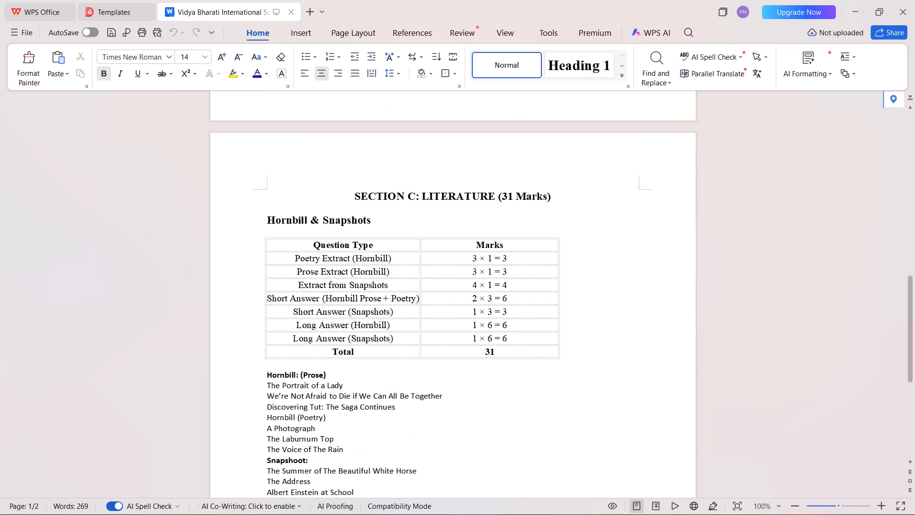
{"action": "scroll", "coordinate": [262, 261], "scroll_direction": "down", "scroll_amount": 3}
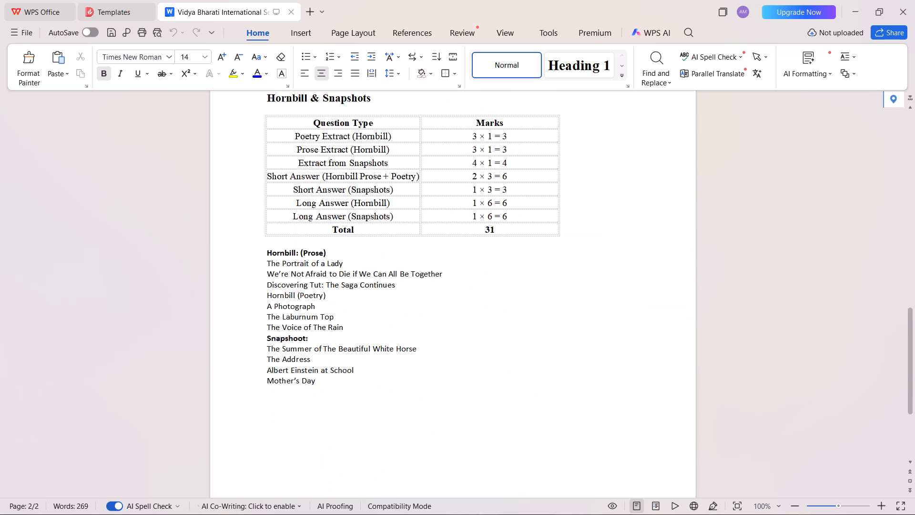
{"action": "scroll", "coordinate": [262, 261], "scroll_direction": "down", "scroll_amount": 6}
{"action": "scroll", "coordinate": [262, 261], "scroll_direction": "up", "scroll_amount": 2}
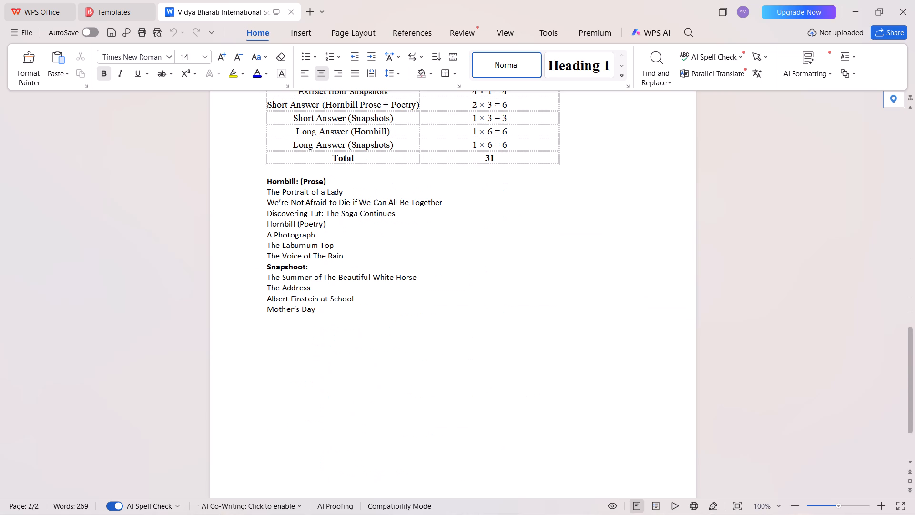
{"action": "scroll", "coordinate": [262, 261], "scroll_direction": "up", "scroll_amount": 2}
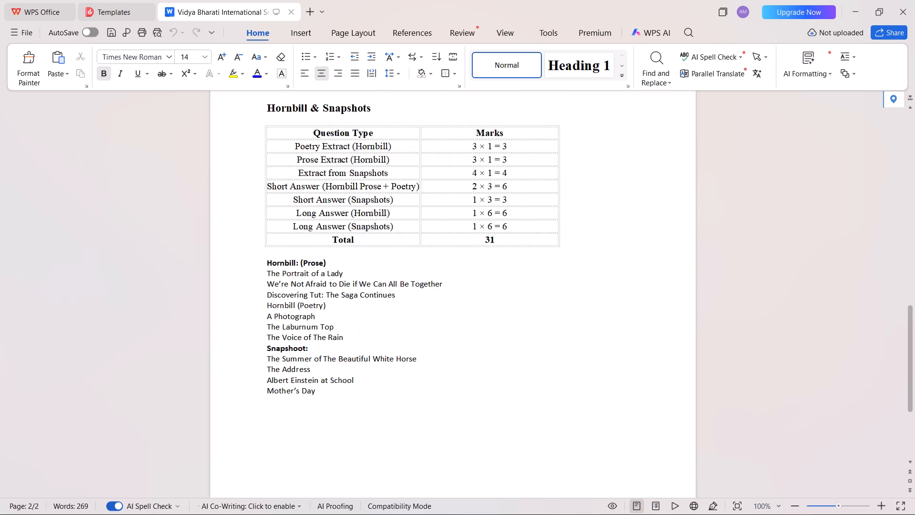
Review the Class 11 English Core blueprint from Section C back to its title, and close the document.
{"action": "scroll", "coordinate": [262, 261], "scroll_direction": "up", "scroll_amount": 1}
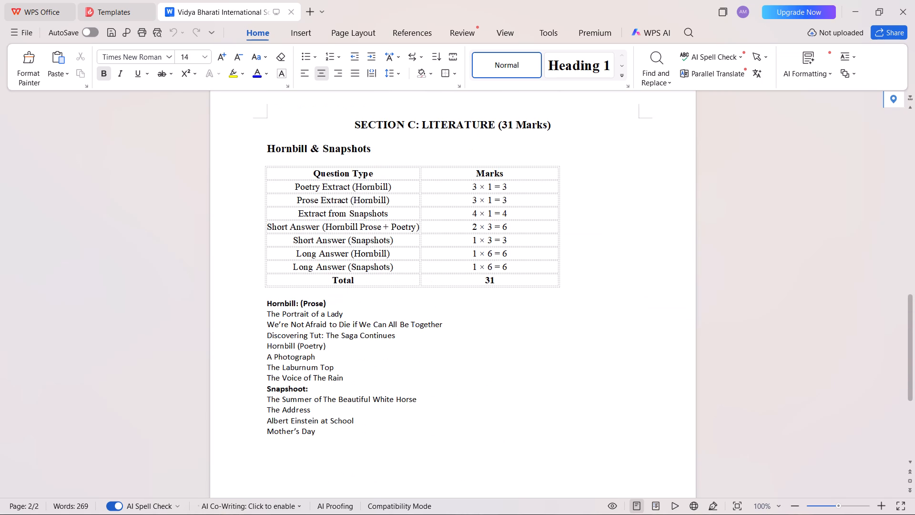
{"action": "scroll", "coordinate": [262, 261], "scroll_direction": "up", "scroll_amount": 9}
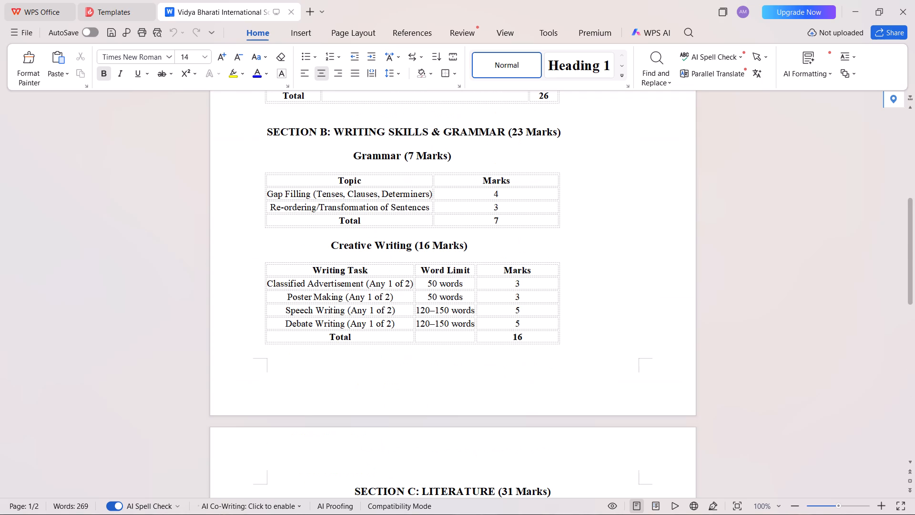
{"action": "scroll", "coordinate": [262, 261], "scroll_direction": "up", "scroll_amount": 9}
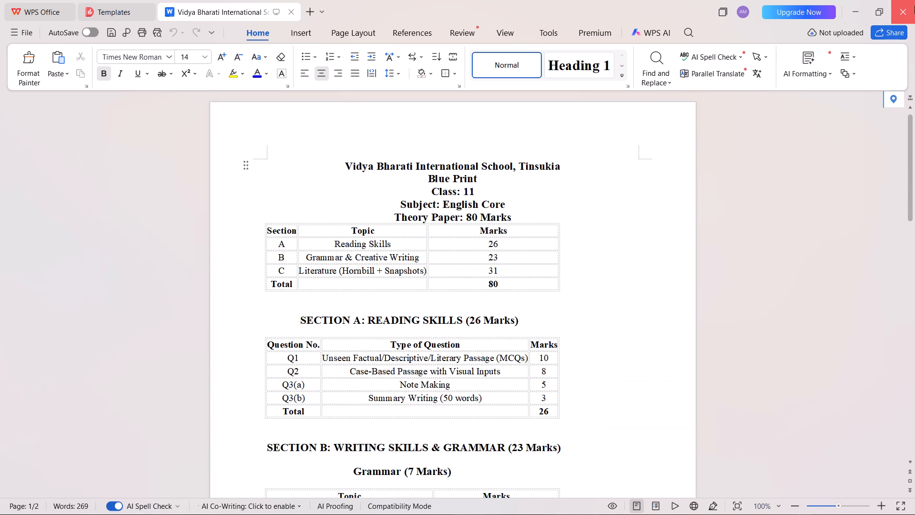
{"action": "left_click", "coordinate": [902, 14]}
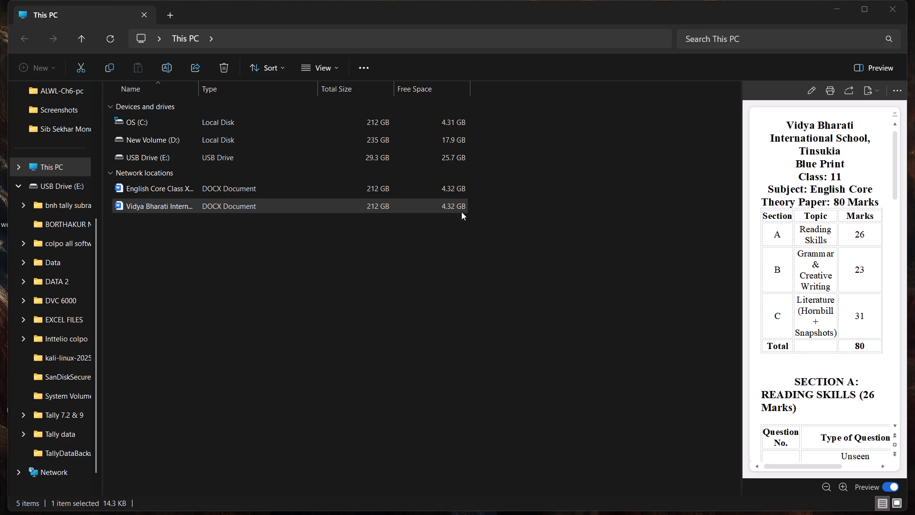
Open the English Core Class XII Term 1 2026-27 document to check its contents, and close it without saving changes.
{"action": "double_click", "coordinate": [267, 189]}
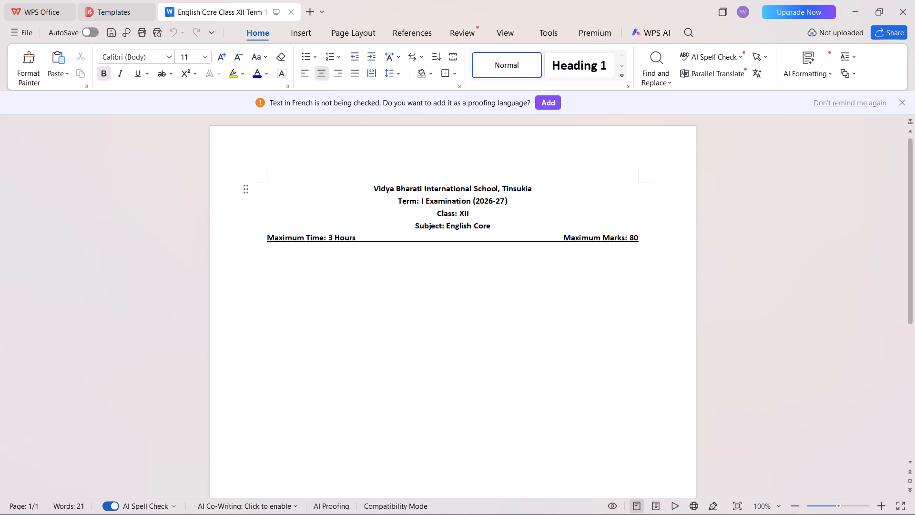
{"action": "key", "text": "period"}
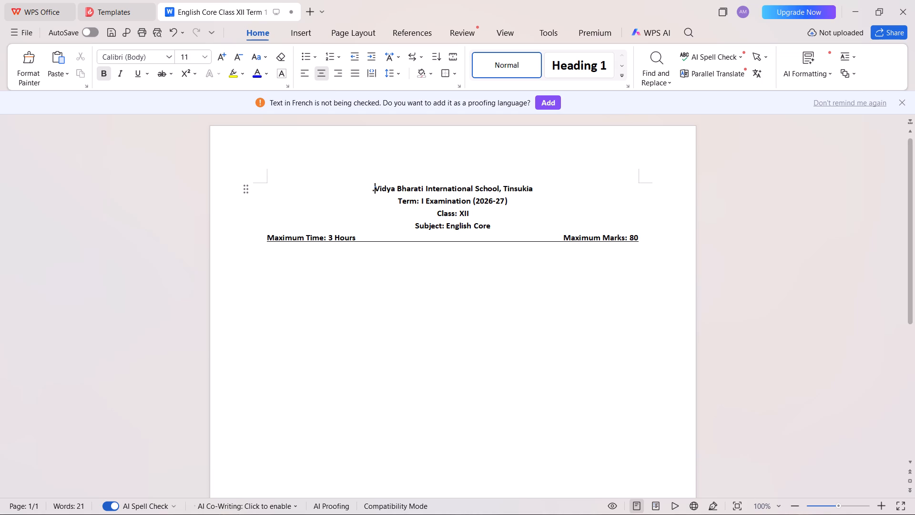
{"action": "left_click", "coordinate": [903, 8]}
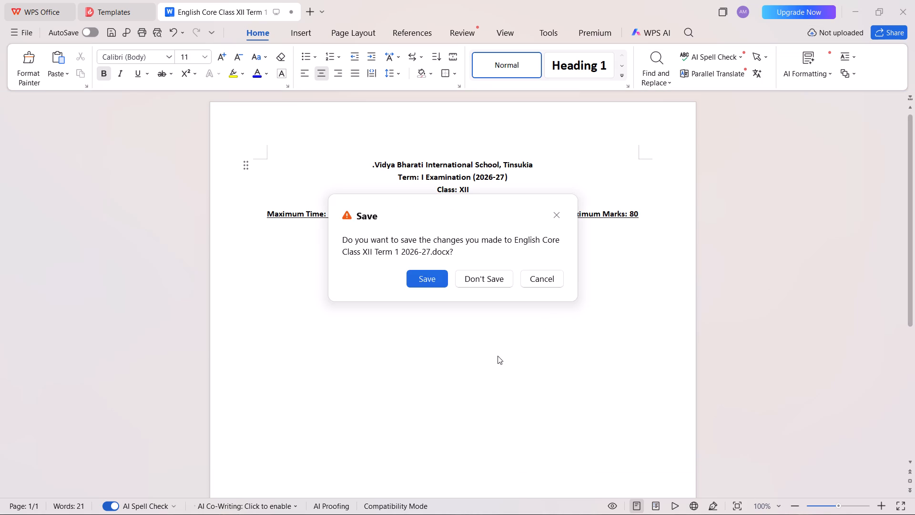
{"action": "left_click", "coordinate": [476, 278]}
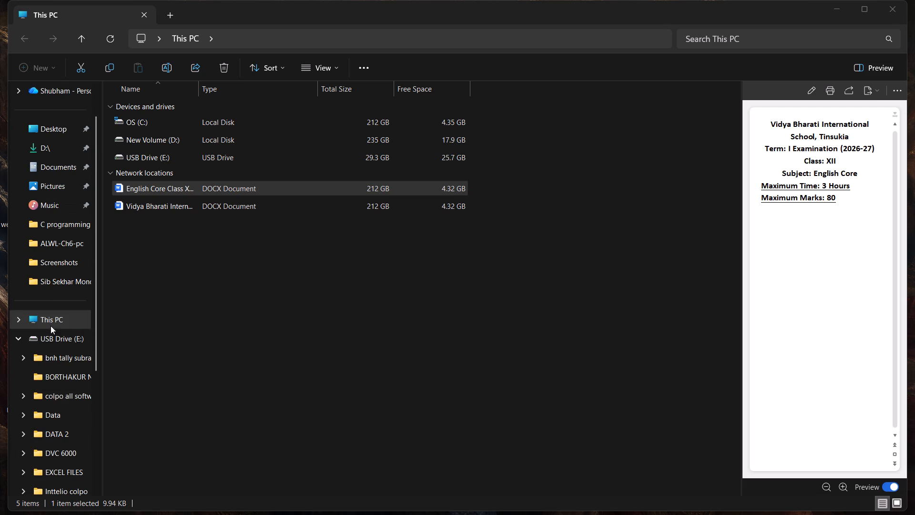
Examine the files in the Documents and Desktop folders and return to This PC.
{"action": "left_click", "coordinate": [65, 165]}
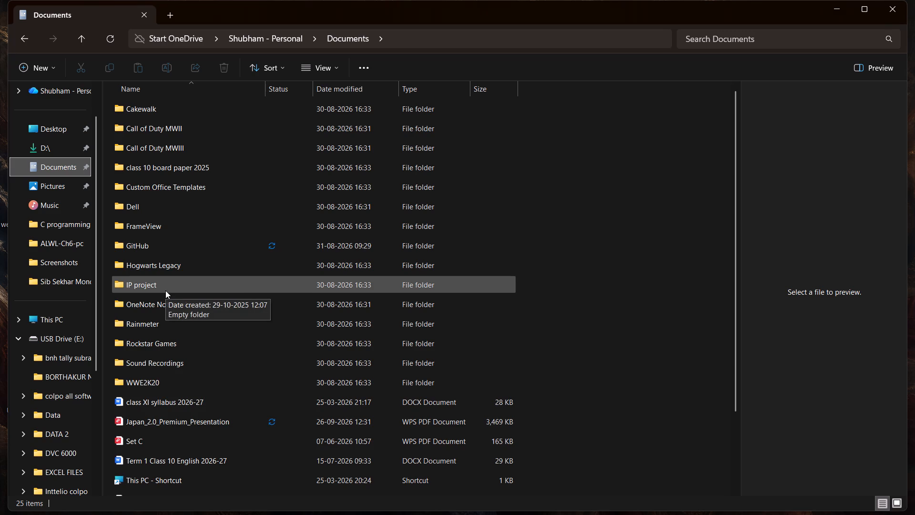
{"action": "scroll", "coordinate": [165, 290], "scroll_direction": "down", "scroll_amount": 3}
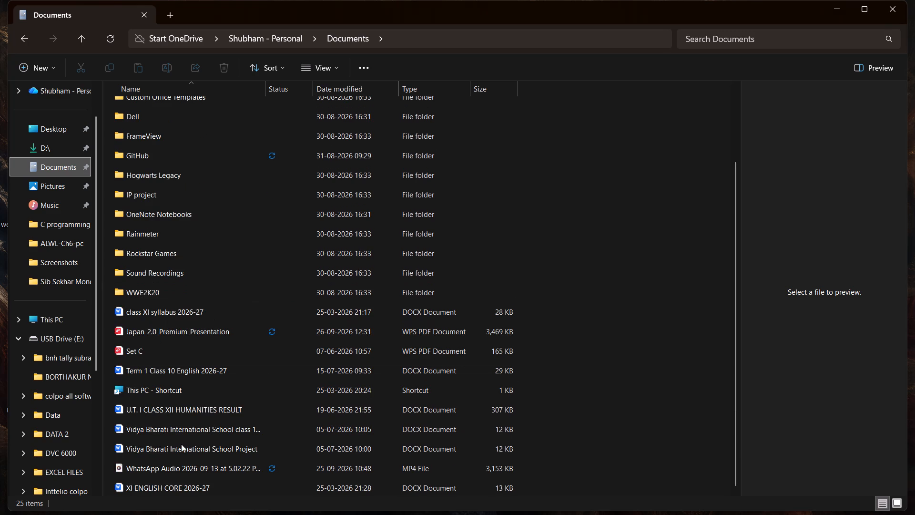
{"action": "scroll", "coordinate": [181, 444], "scroll_direction": "down", "scroll_amount": 2}
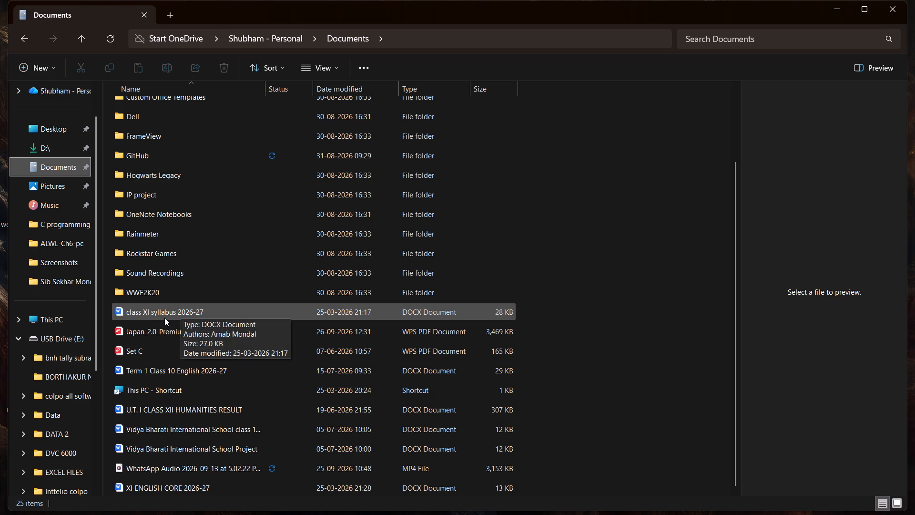
{"action": "scroll", "coordinate": [164, 318], "scroll_direction": "up", "scroll_amount": 4}
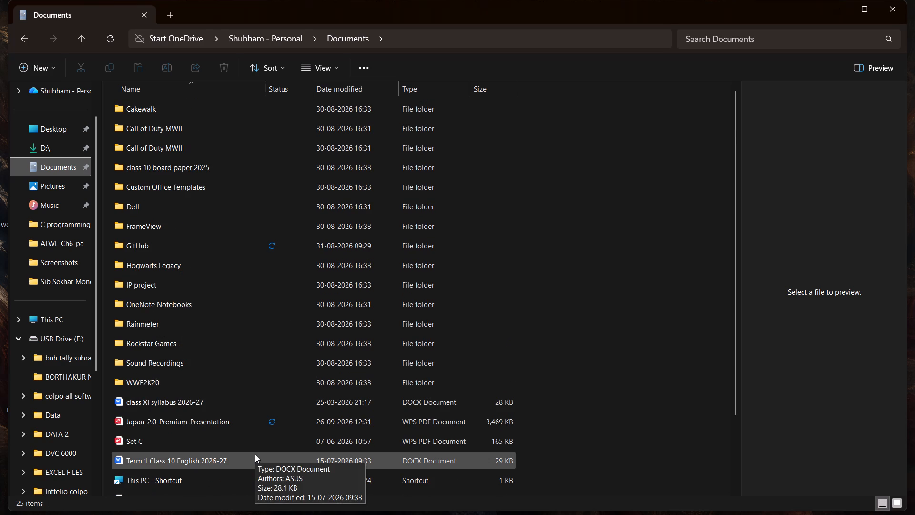
{"action": "scroll", "coordinate": [183, 465], "scroll_direction": "down", "scroll_amount": 2}
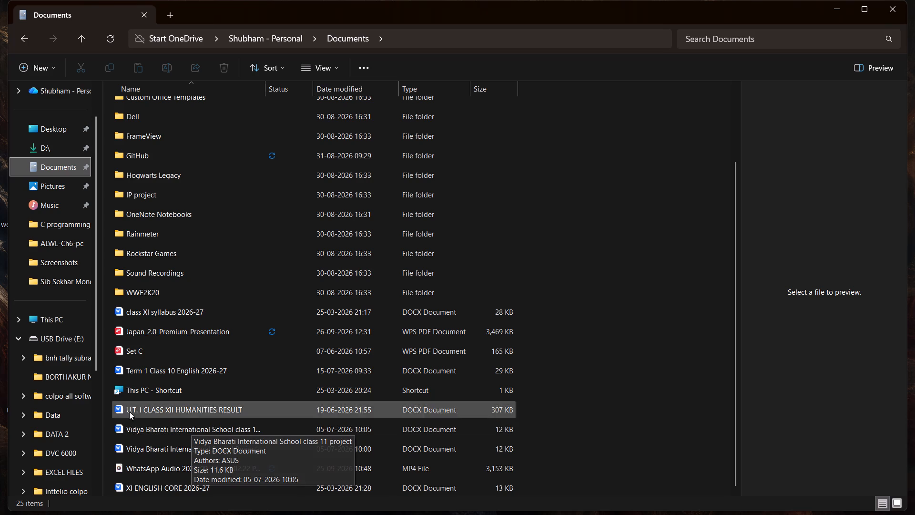
{"action": "left_click", "coordinate": [22, 37]}
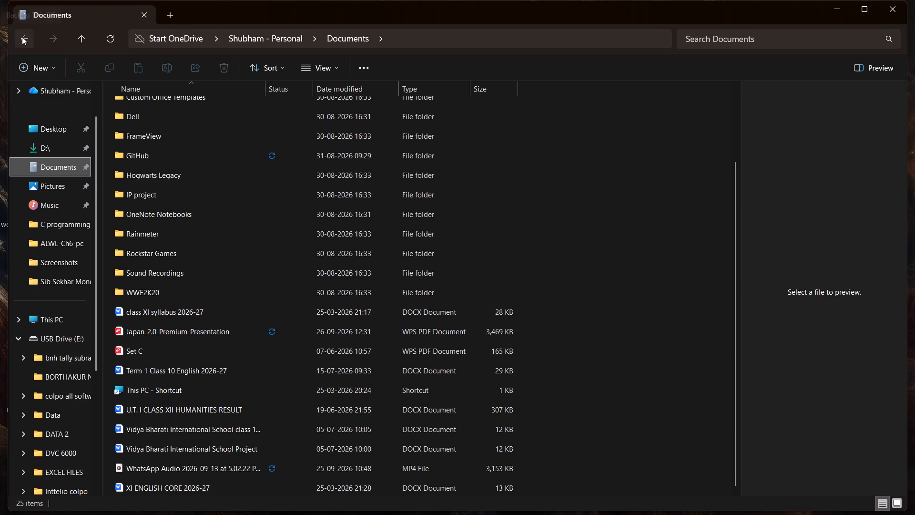
{"action": "left_click", "coordinate": [22, 37]}
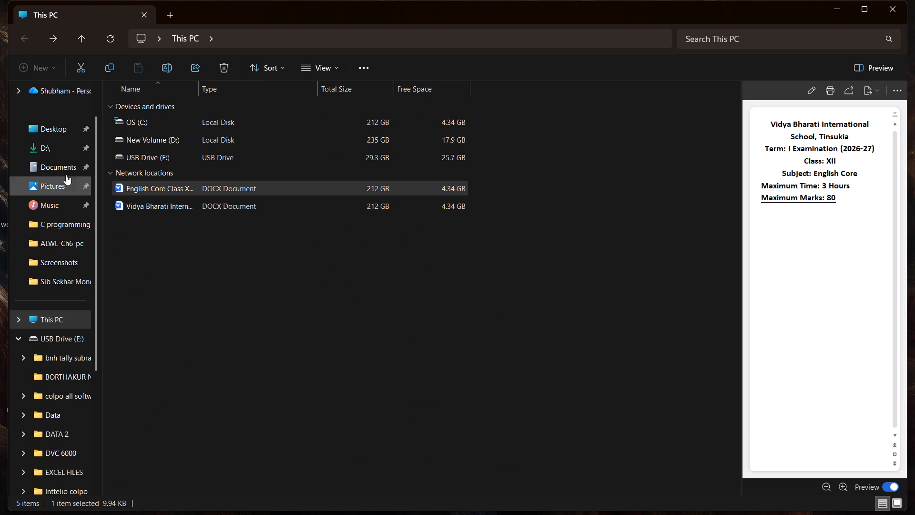
{"action": "left_click", "coordinate": [51, 130]}
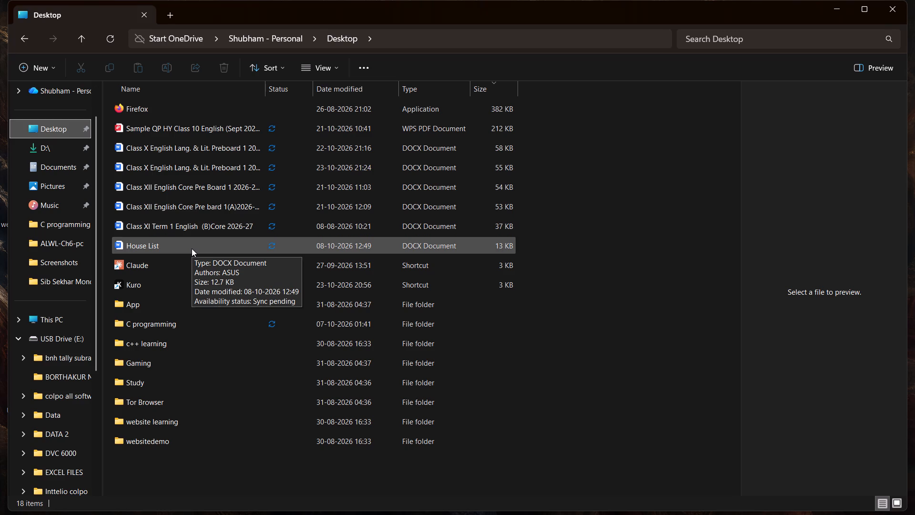
{"action": "left_click", "coordinate": [23, 36]}
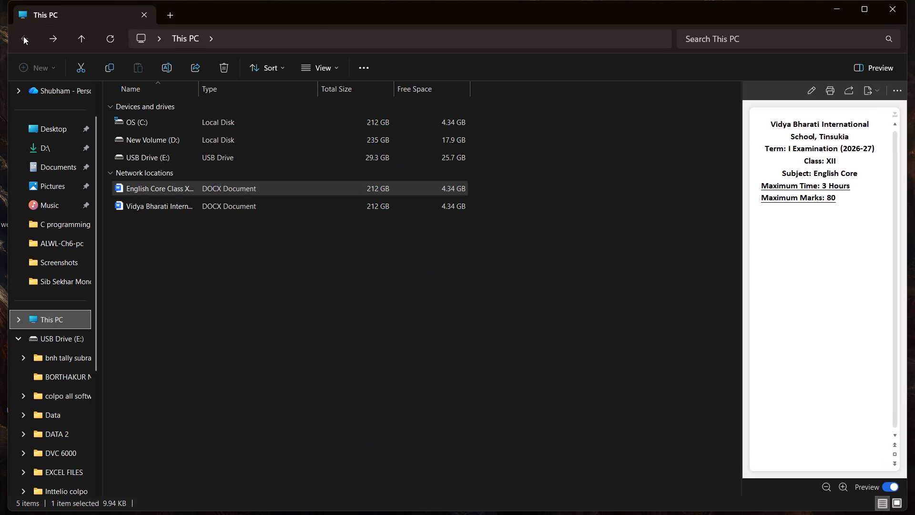
{"action": "left_click", "coordinate": [23, 36]}
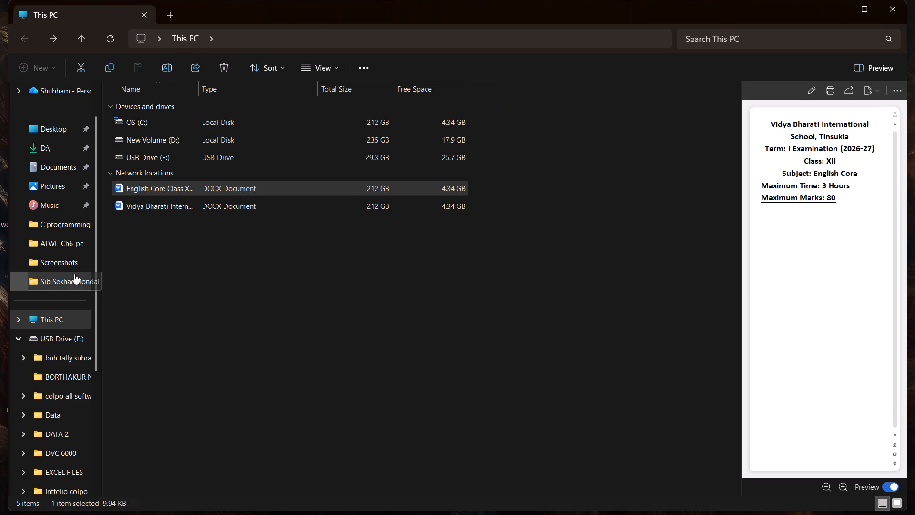
Try to open the folder listed below Screenshots in the quick-access list, and close File Explorer.
{"action": "double_click", "coordinate": [73, 281]}
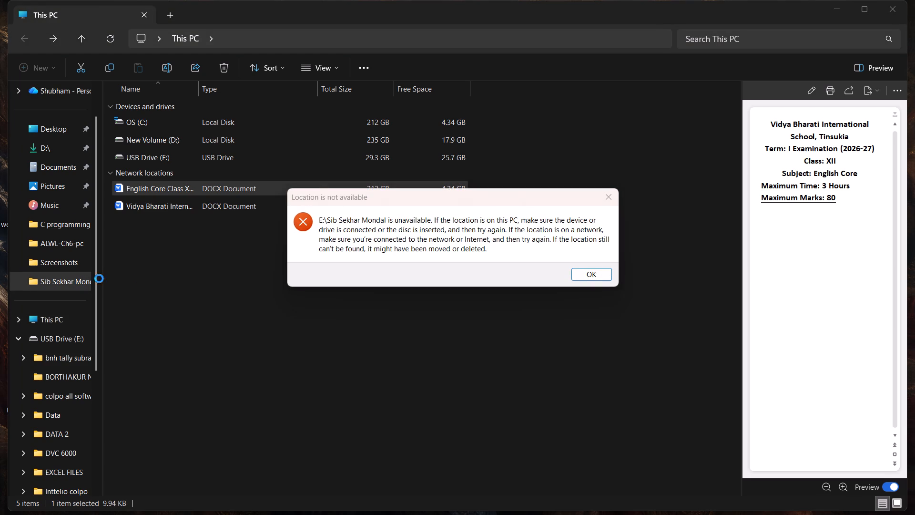
{"action": "left_click", "coordinate": [590, 276]}
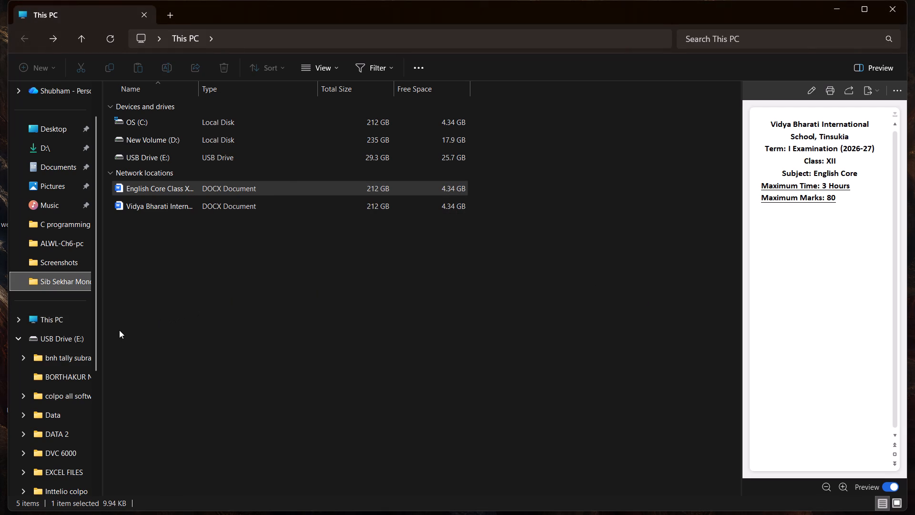
{"action": "scroll", "coordinate": [57, 365], "scroll_direction": "down", "scroll_amount": 3}
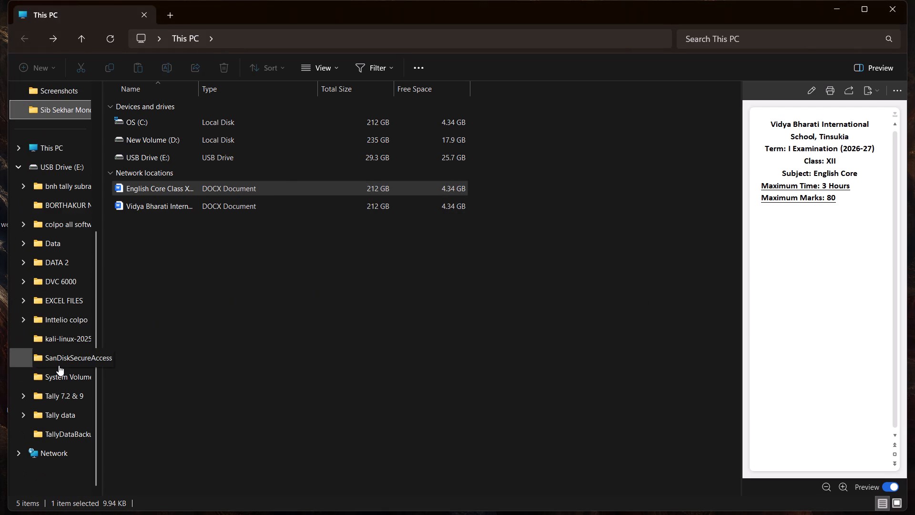
{"action": "scroll", "coordinate": [59, 357], "scroll_direction": "up", "scroll_amount": 5}
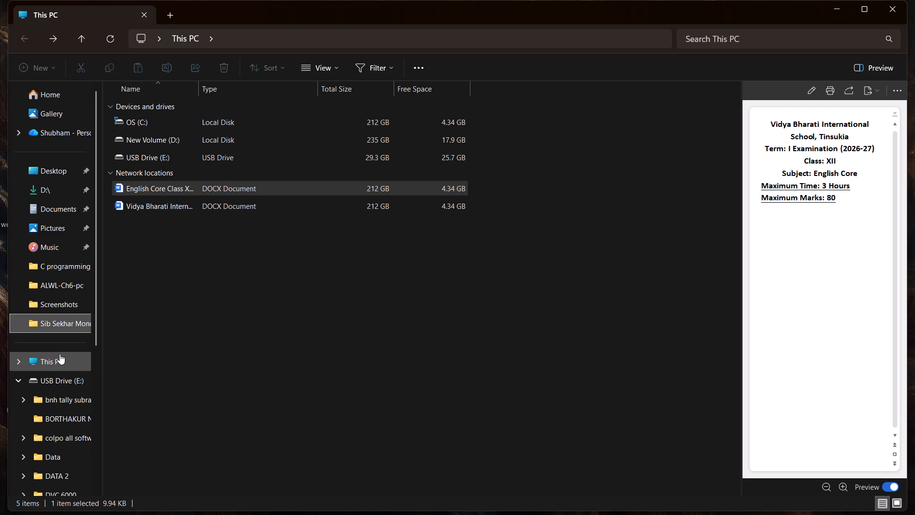
{"action": "scroll", "coordinate": [60, 354], "scroll_direction": "up", "scroll_amount": 1}
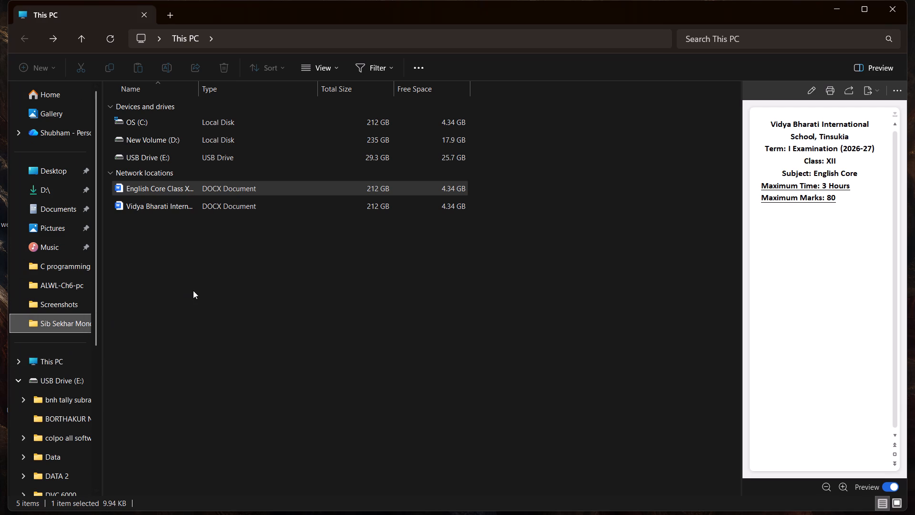
{"action": "left_click", "coordinate": [899, 7]}
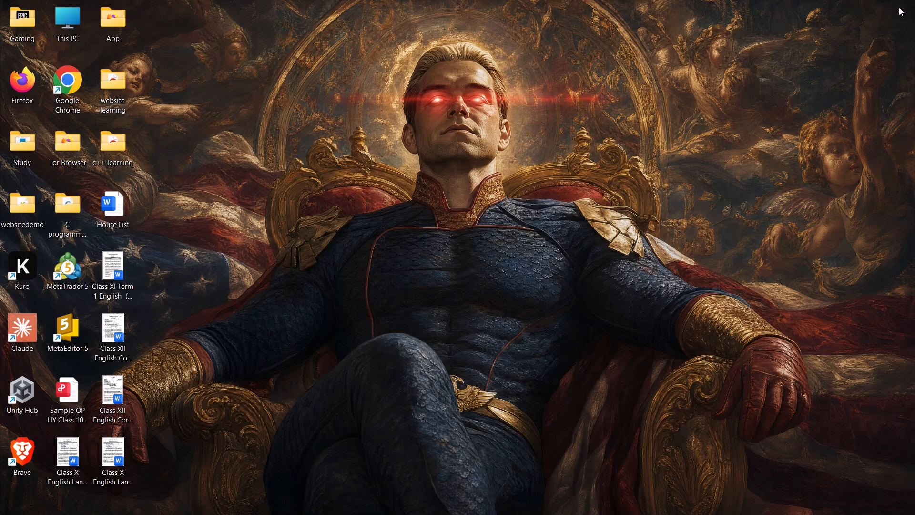
Refresh the desktop.
{"action": "right_click", "coordinate": [605, 82]}
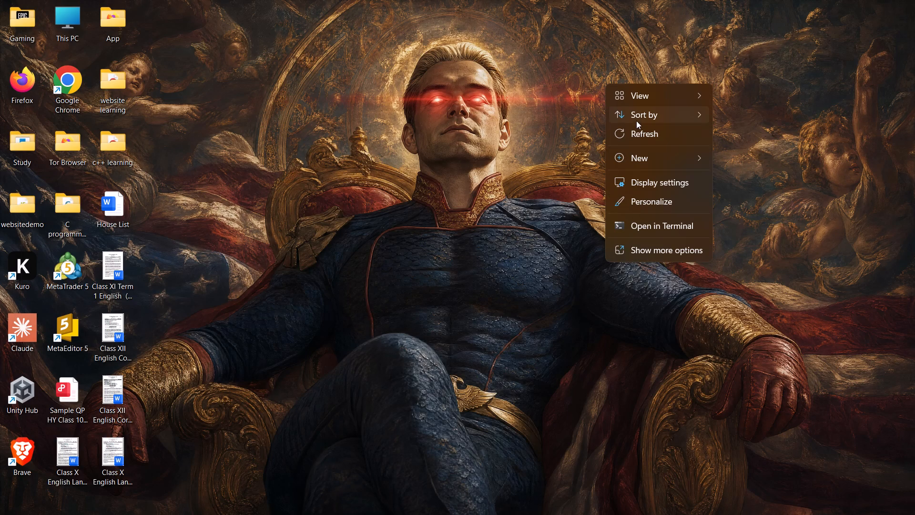
{"action": "left_click", "coordinate": [637, 132]}
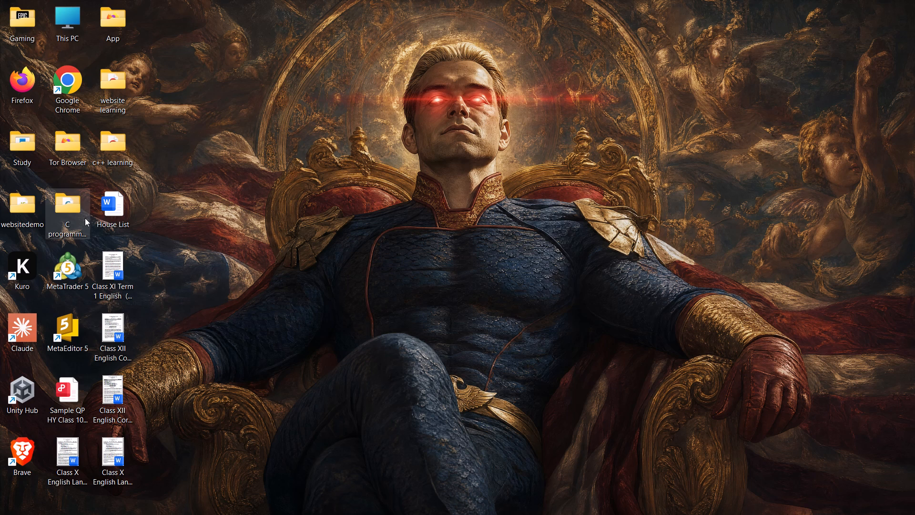
View the Vidya Bharati International School document from This PC again, and close it and File Explorer.
{"action": "double_click", "coordinate": [68, 27]}
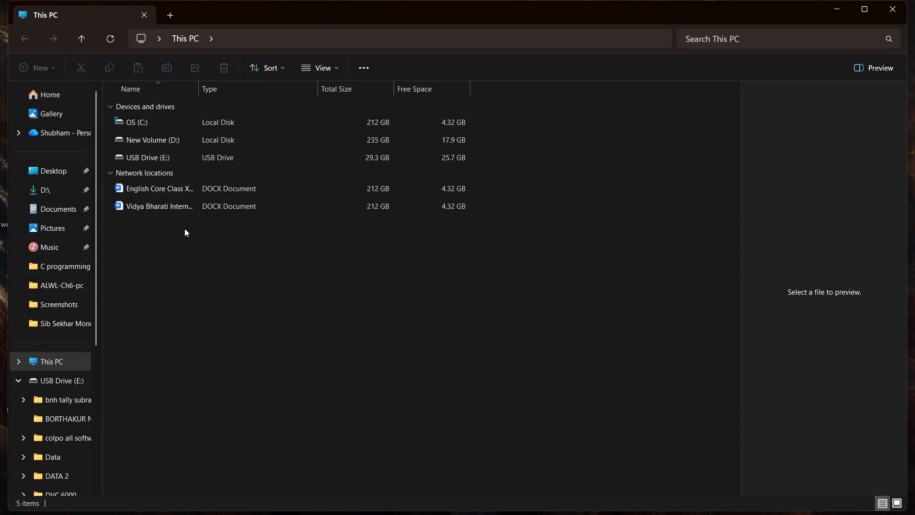
{"action": "double_click", "coordinate": [184, 203]}
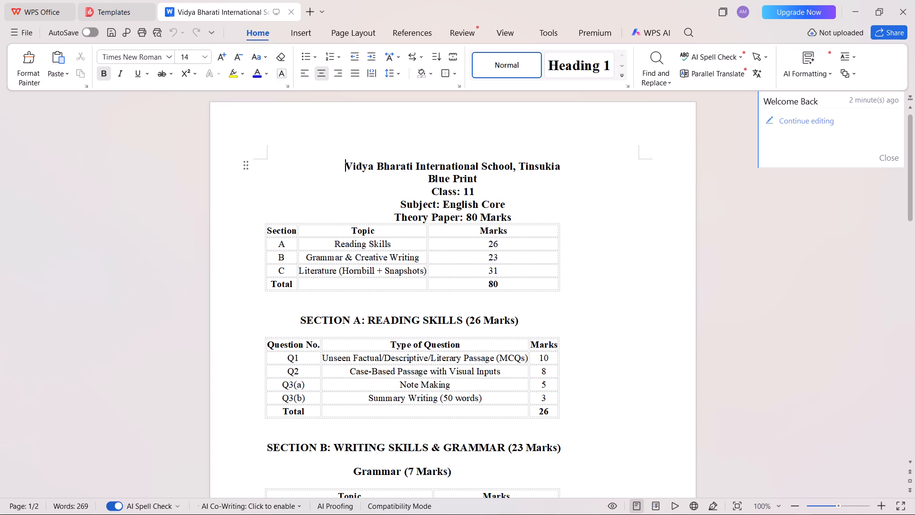
{"action": "left_click", "coordinate": [906, 10]}
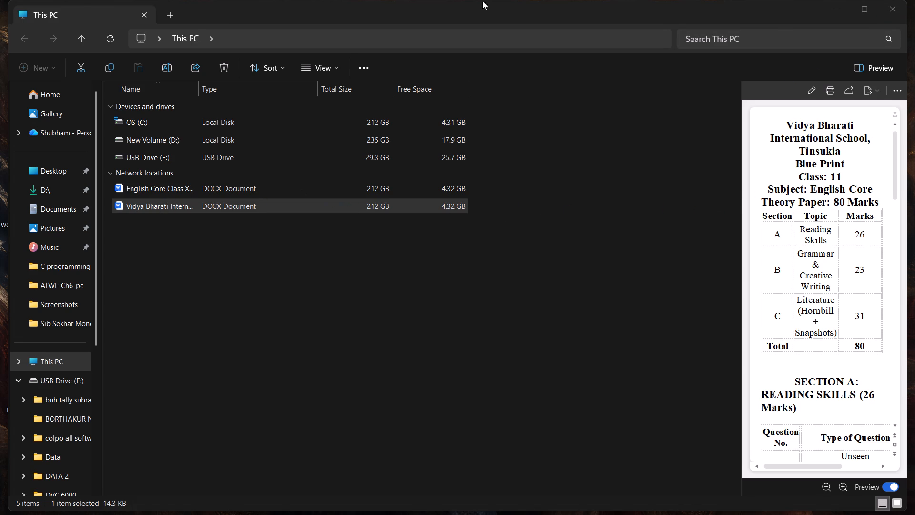
{"action": "left_click", "coordinate": [26, 35]}
{"action": "left_click", "coordinate": [26, 35]}
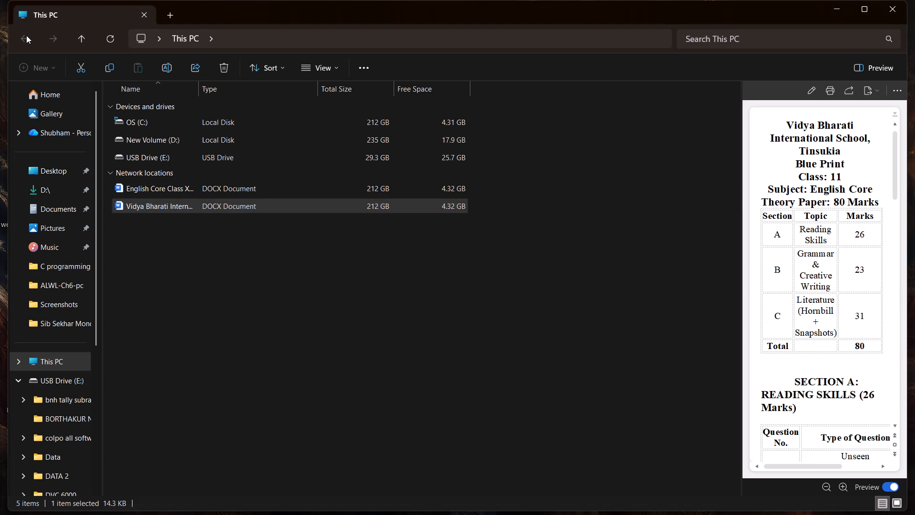
{"action": "left_click", "coordinate": [898, 15]}
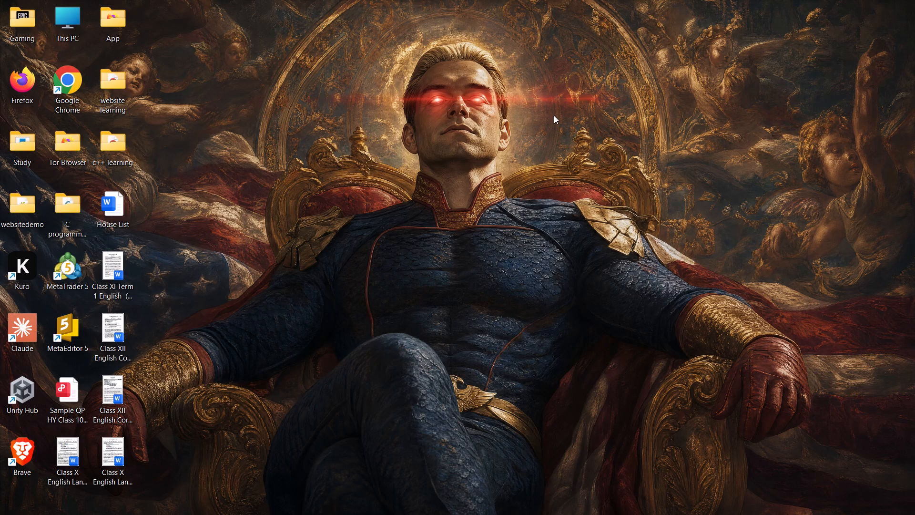
Refresh the desktop again.
{"action": "right_click", "coordinate": [554, 115]}
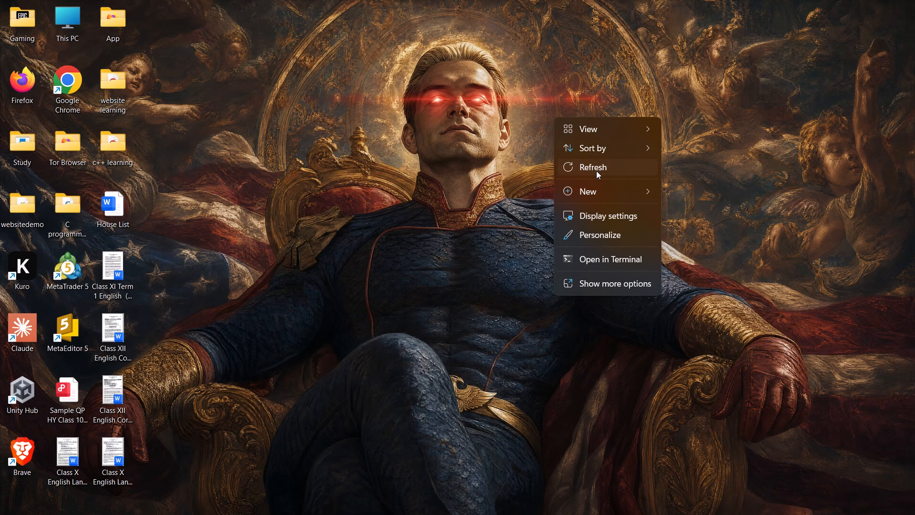
{"action": "left_click", "coordinate": [596, 171]}
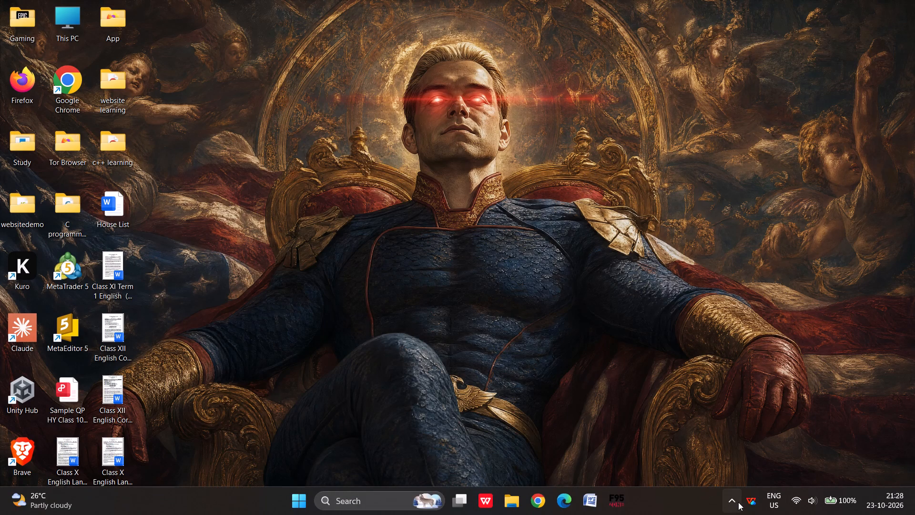
Safely eject the Cruzer Blade USB drive (E:) and dismiss the notification.
{"action": "left_click", "coordinate": [731, 504]}
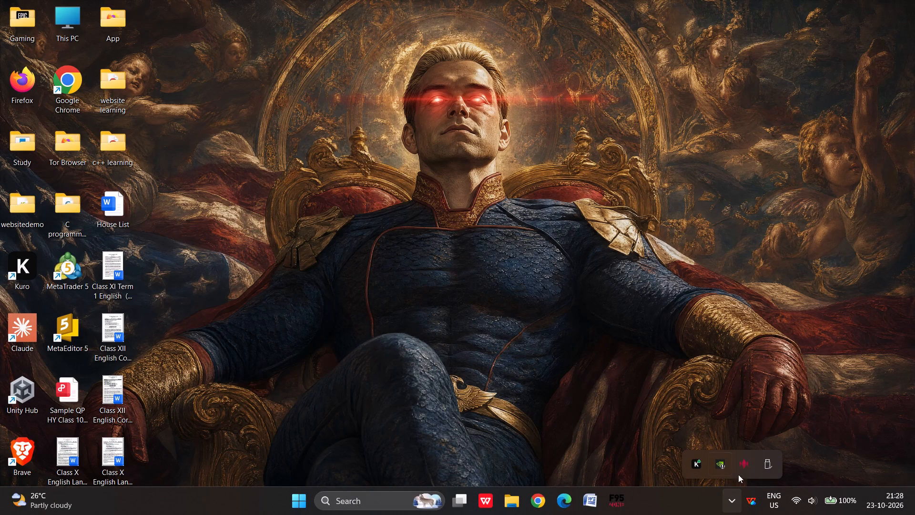
{"action": "left_click", "coordinate": [764, 464]}
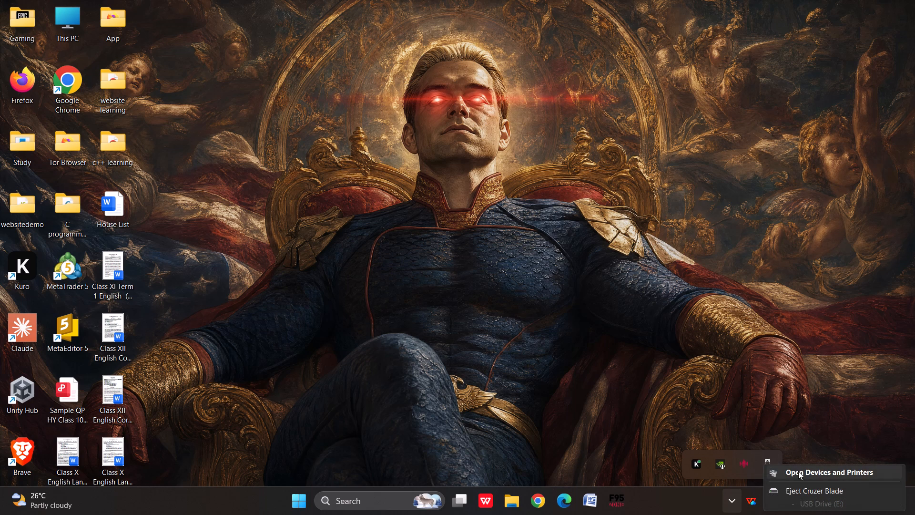
{"action": "left_click", "coordinate": [803, 491]}
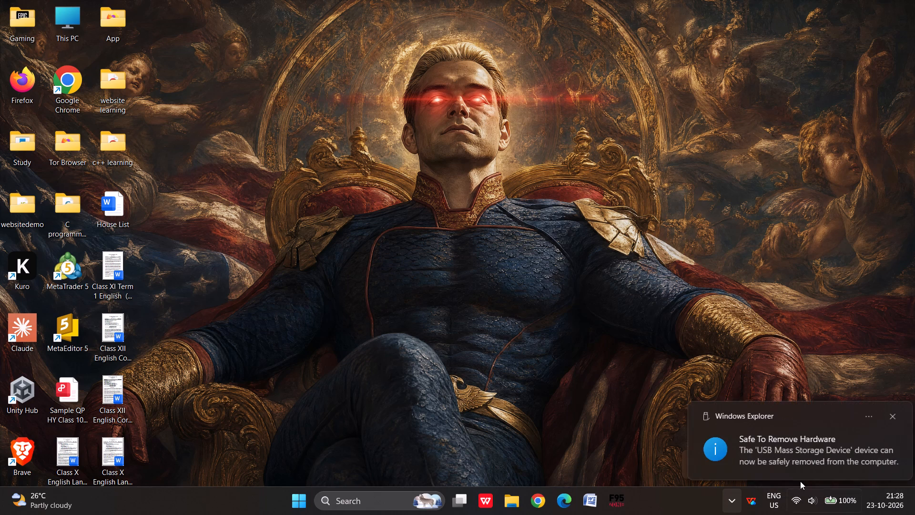
{"action": "left_click", "coordinate": [890, 412]}
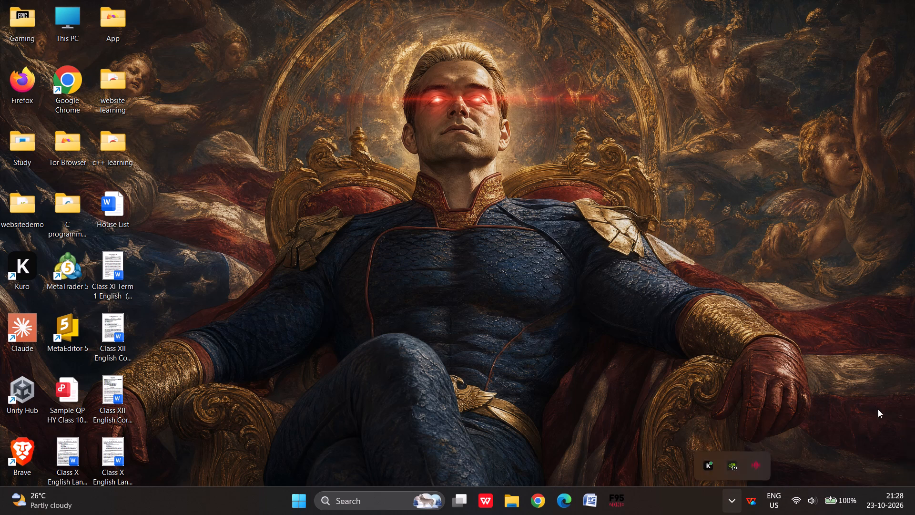
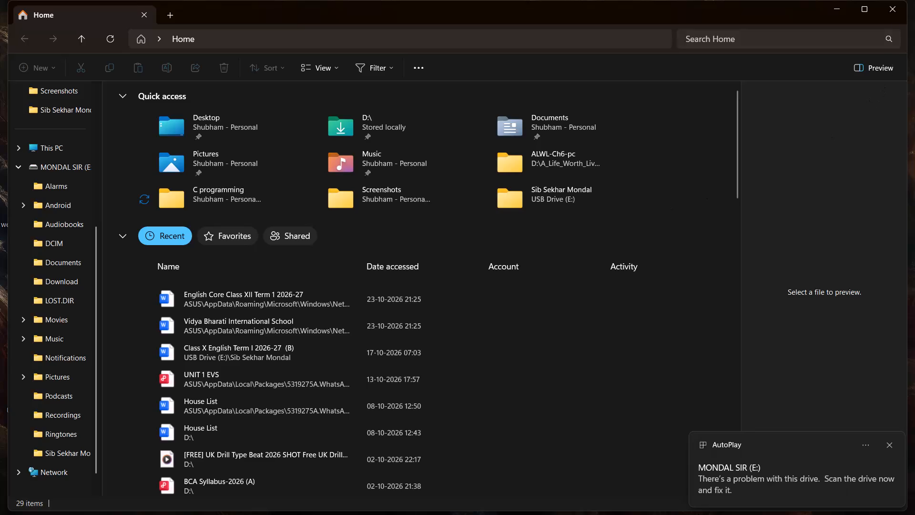
Open the Vidya Bharati International School document from This PC to view the blueprint, and close it.
{"action": "left_click", "coordinate": [895, 12]}
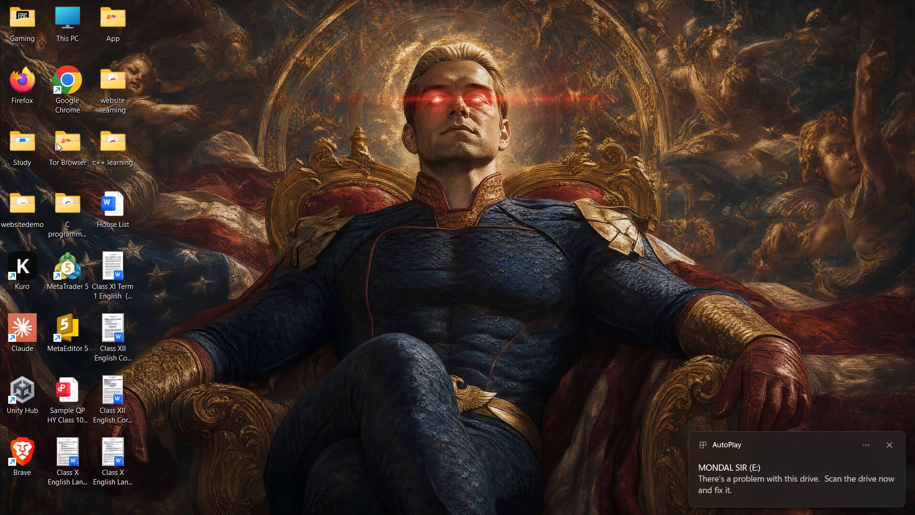
{"action": "double_click", "coordinate": [68, 29]}
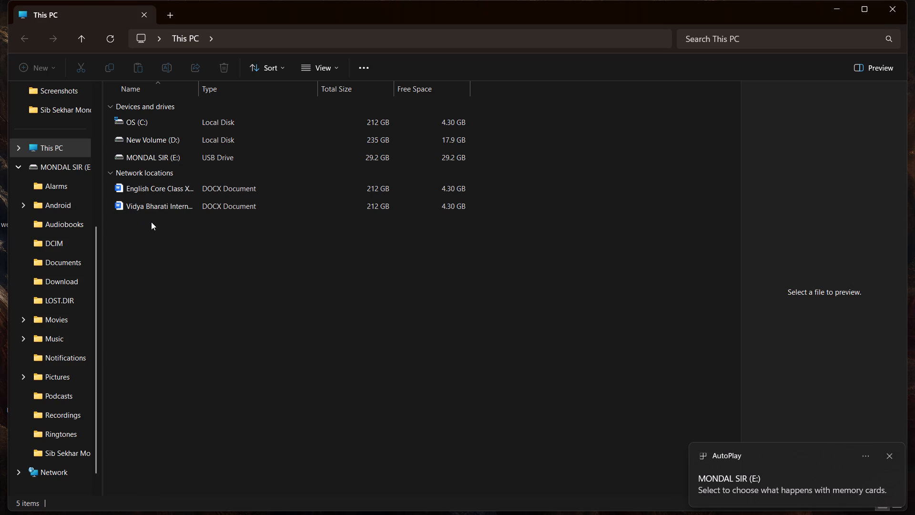
{"action": "double_click", "coordinate": [163, 202]}
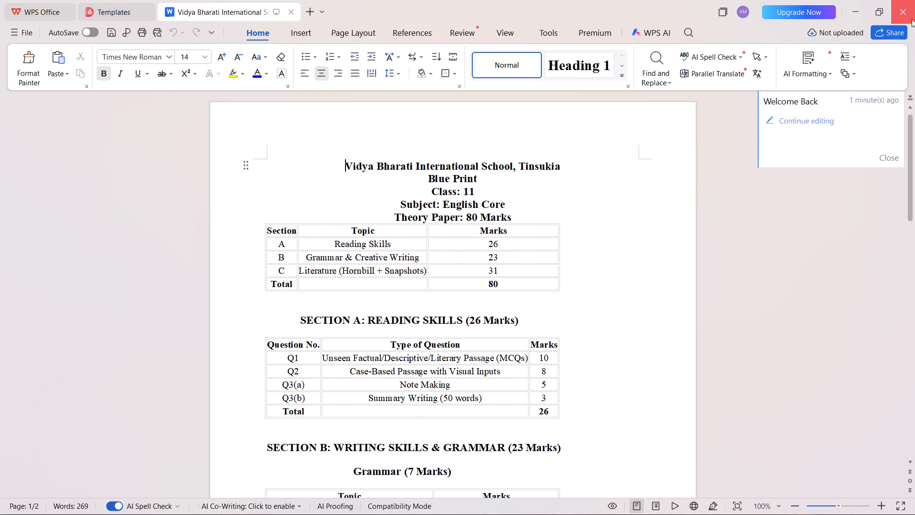
{"action": "left_click", "coordinate": [902, 14]}
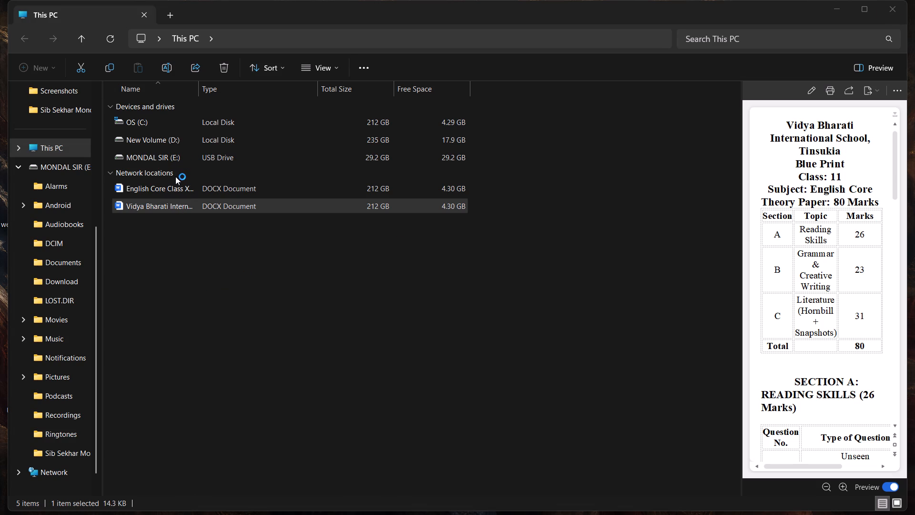
Find the Class 11 English UTI Set C 2026-27 document on the MONDAL SIR (E:) drive, view it, and close it.
{"action": "double_click", "coordinate": [158, 154]}
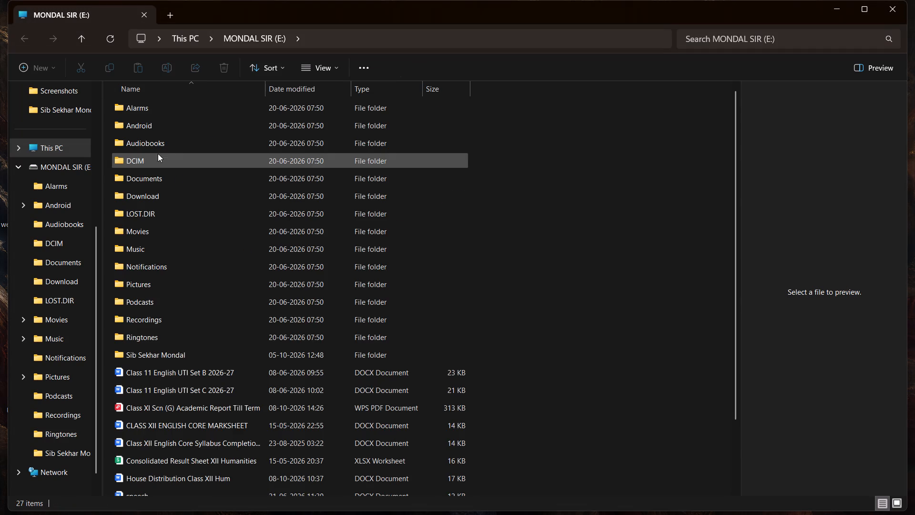
{"action": "scroll", "coordinate": [189, 307], "scroll_direction": "down", "scroll_amount": 3}
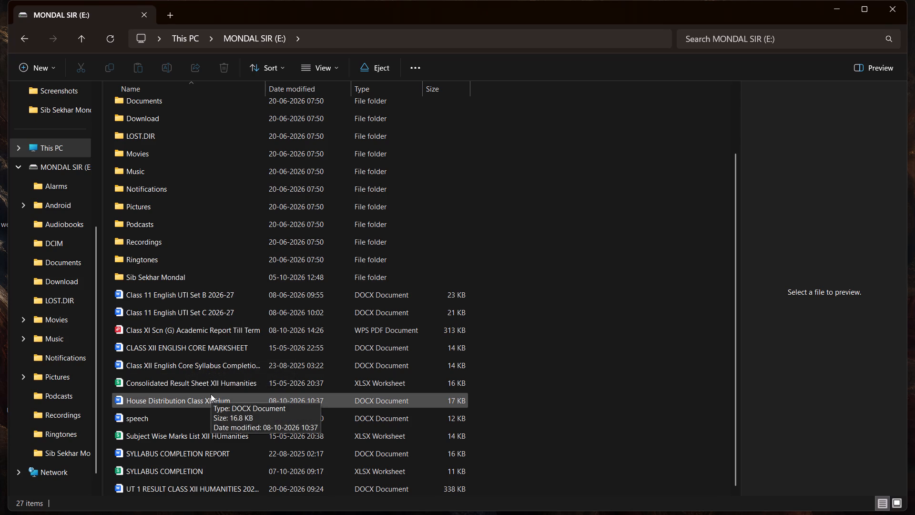
{"action": "scroll", "coordinate": [211, 394], "scroll_direction": "down", "scroll_amount": 3}
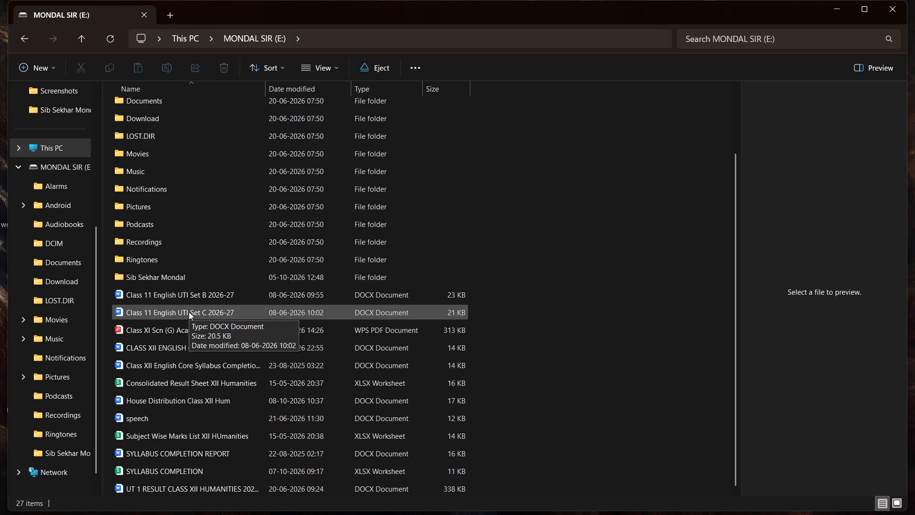
{"action": "double_click", "coordinate": [189, 312]}
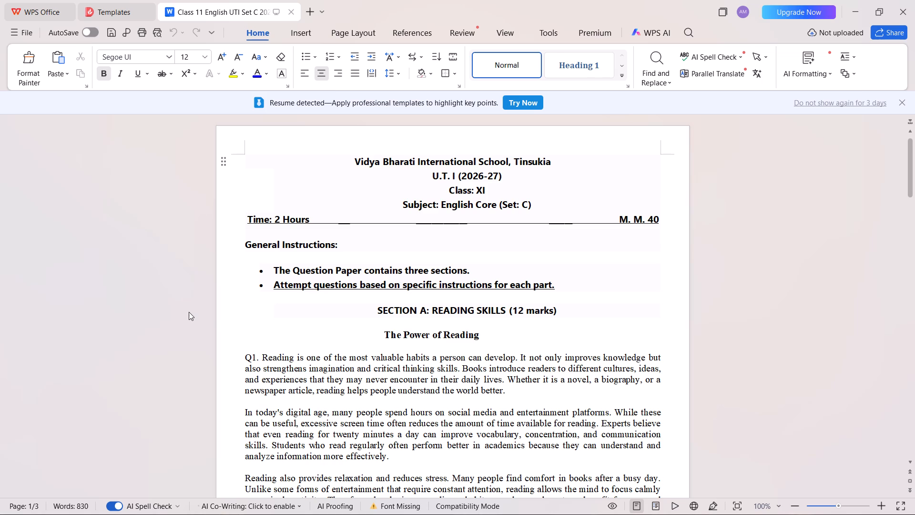
{"action": "left_click", "coordinate": [905, 11]}
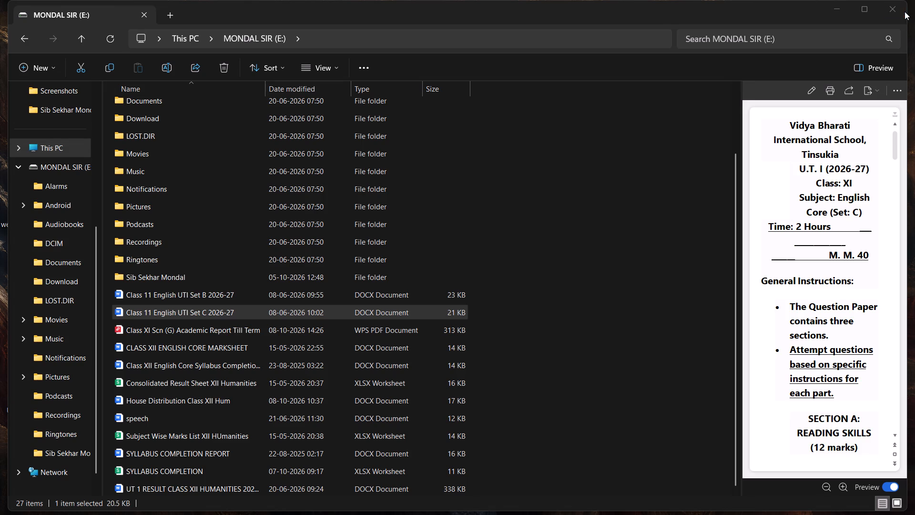
Copy the Class 11 English UTI Set C 2026-27 document from the USB drive to the desktop.
{"action": "left_click", "coordinate": [234, 310]}
{"action": "right_click", "coordinate": [234, 310]}
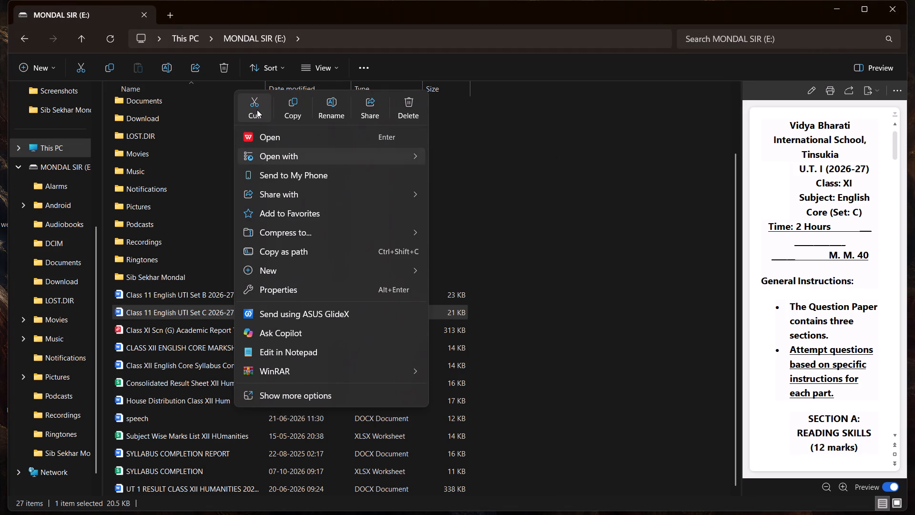
{"action": "left_click", "coordinate": [296, 112]}
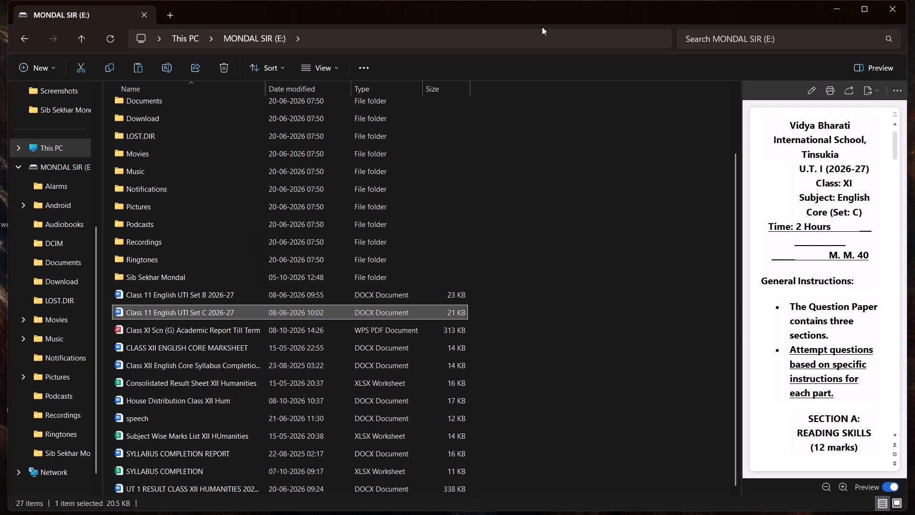
{"action": "left_click", "coordinate": [898, 11]}
{"action": "left_click", "coordinate": [237, 295]}
{"action": "right_click", "coordinate": [237, 295]}
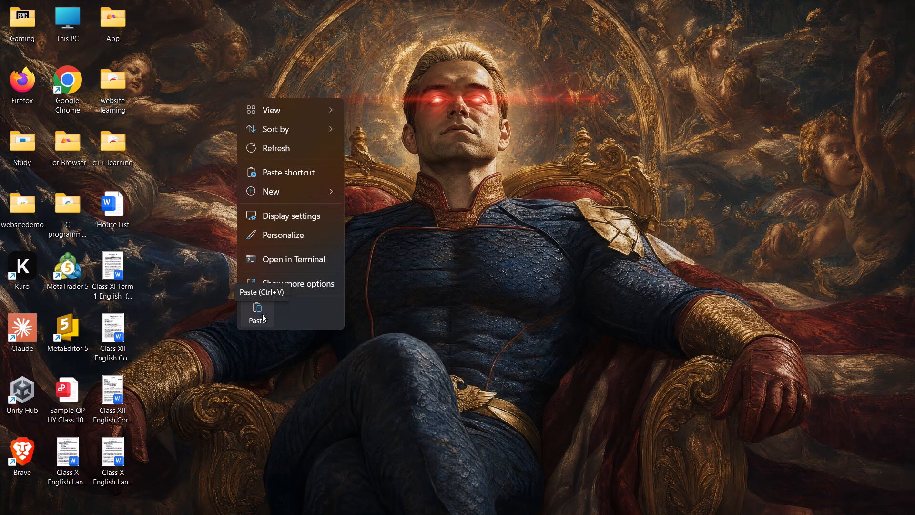
{"action": "left_click", "coordinate": [262, 314]}
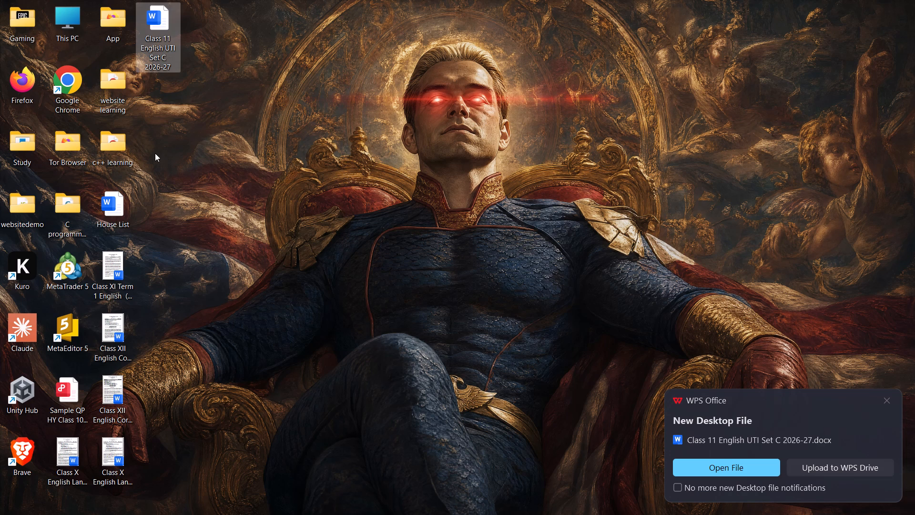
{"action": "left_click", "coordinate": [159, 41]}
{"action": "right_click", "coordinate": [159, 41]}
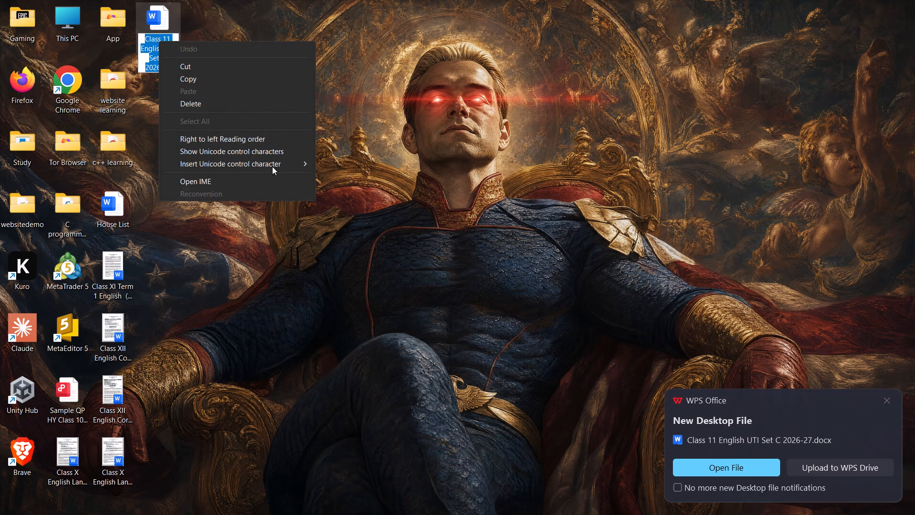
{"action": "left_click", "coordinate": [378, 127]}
Rename the desktop copy of the Class 11 English paper as Class 11 English Core UT 2 Set A2026-27.
{"action": "left_click", "coordinate": [160, 42]}
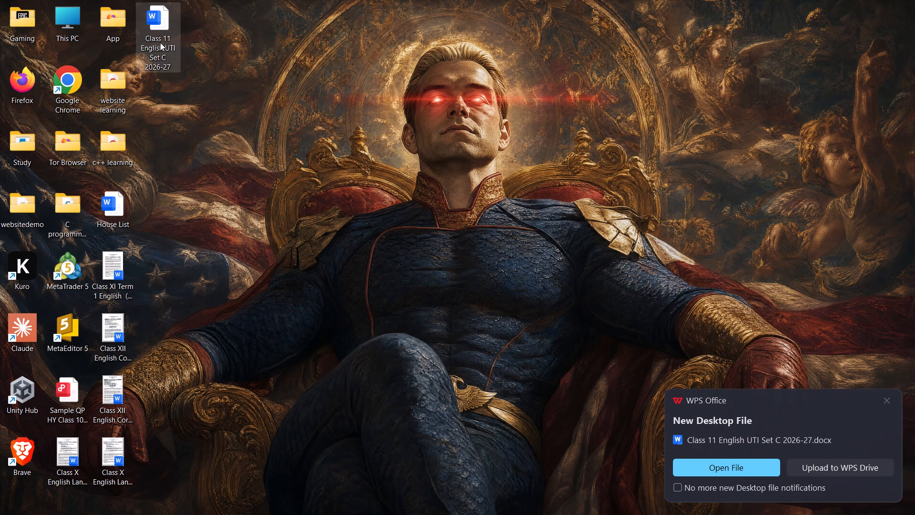
{"action": "right_click", "coordinate": [160, 42]}
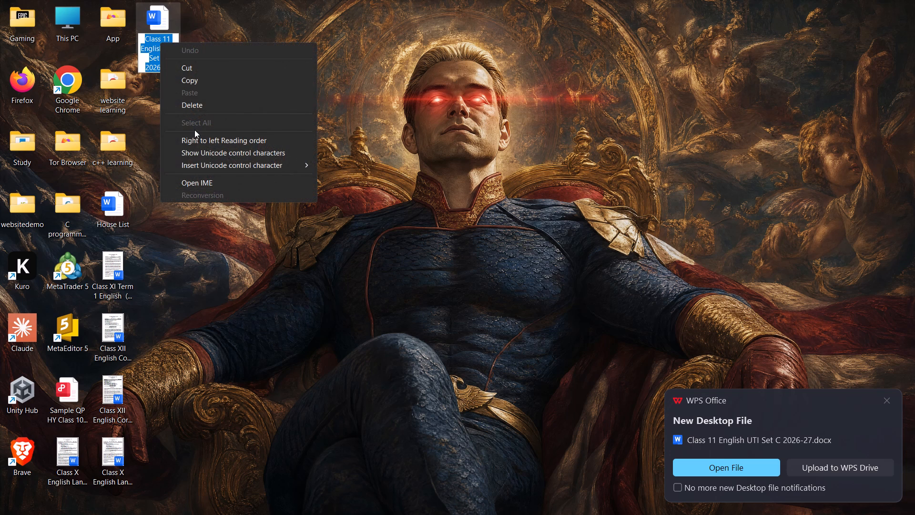
{"action": "left_click", "coordinate": [154, 62]}
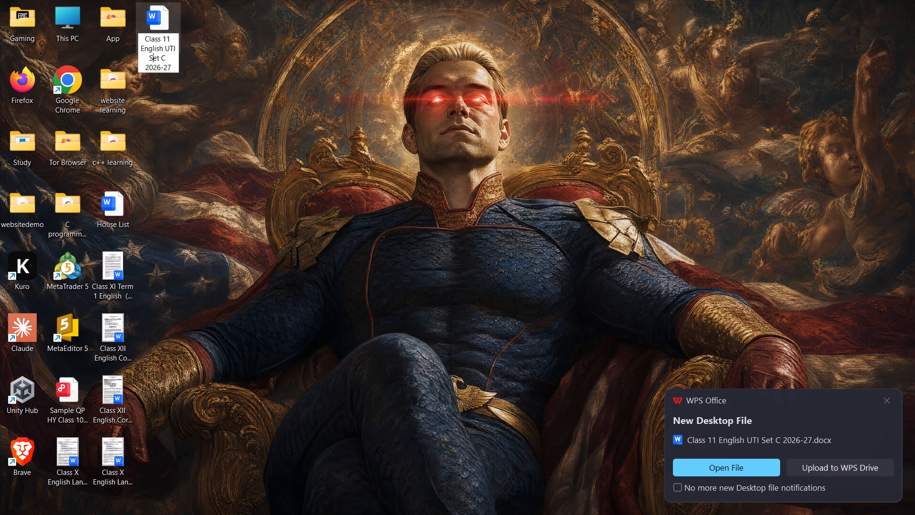
{"action": "left_click", "coordinate": [167, 57]}
{"action": "key", "text": "BackSpace"}
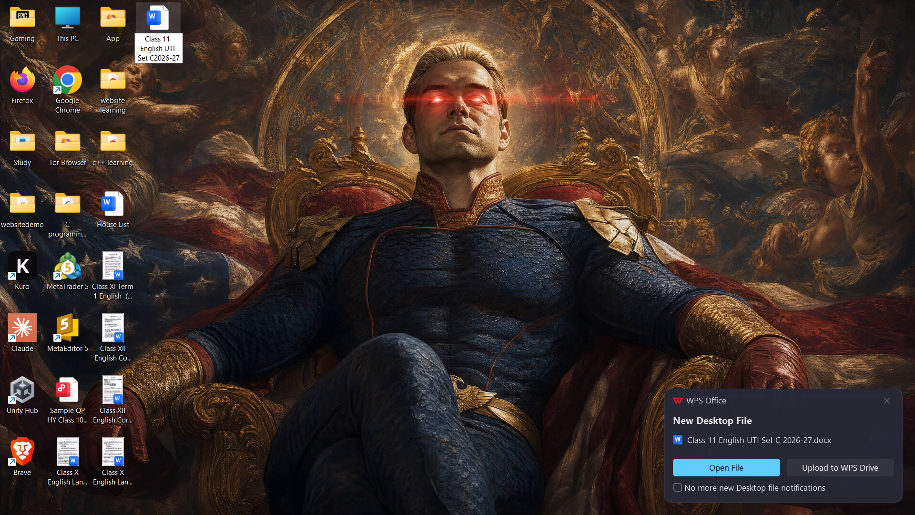
{"action": "key", "text": "BackSpace"}
{"action": "key", "text": "BackSpace"}
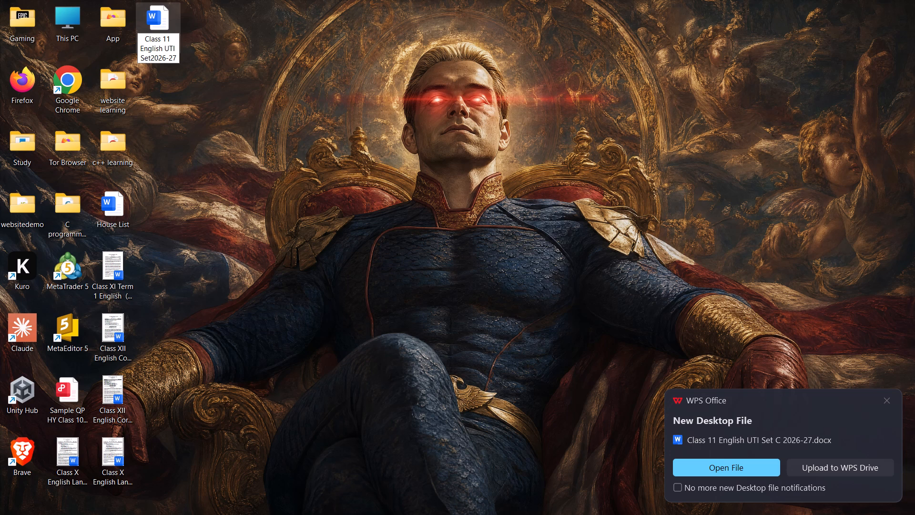
{"action": "type", "text": ": A"}
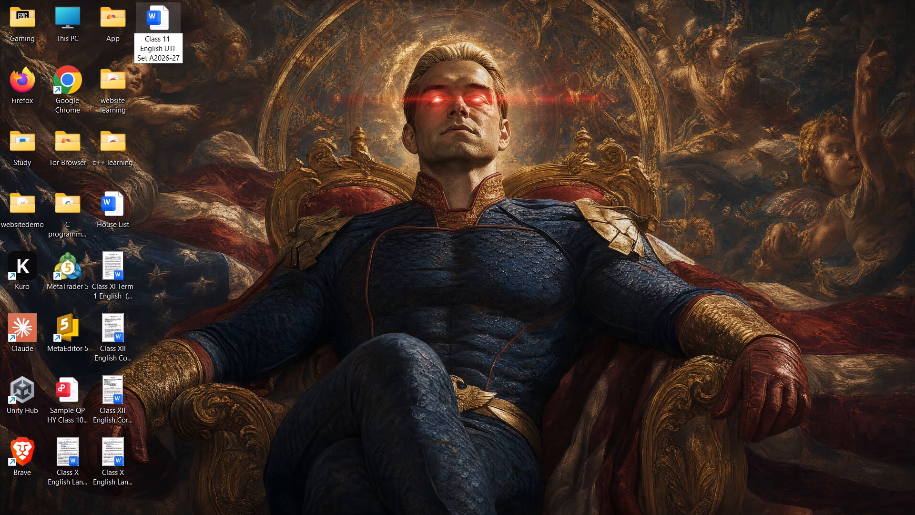
{"action": "left_click", "coordinate": [178, 46]}
{"action": "key", "text": "BackSpace"}
{"action": "key", "text": "BackSpace"}
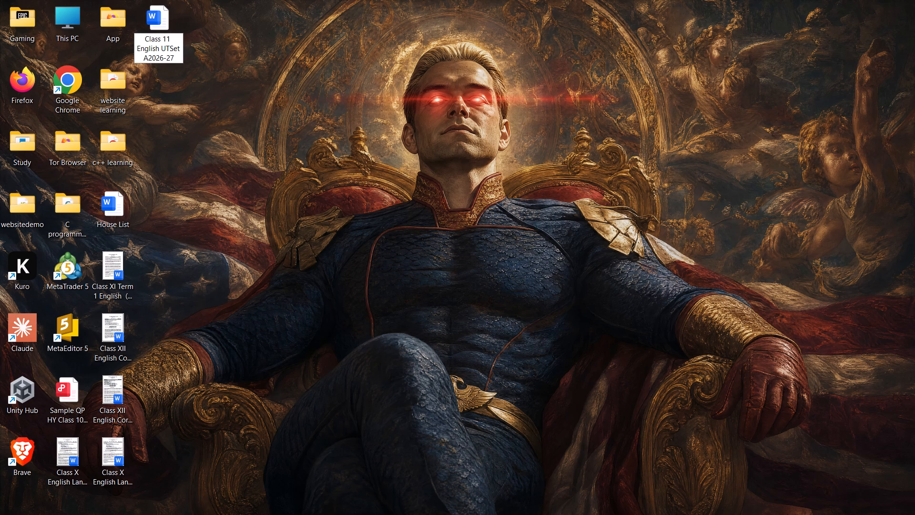
{"action": "key", "text": "space"}
{"action": "type", "text": "2"}
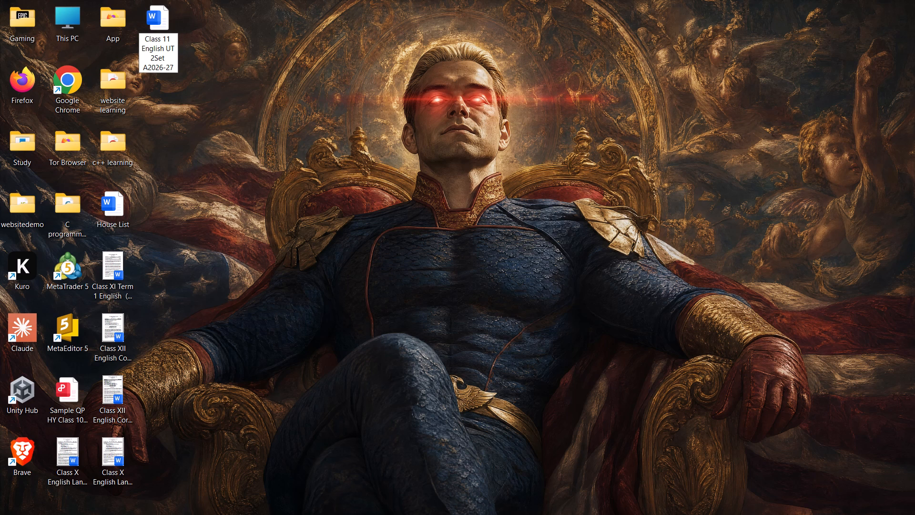
{"action": "key", "text": "space"}
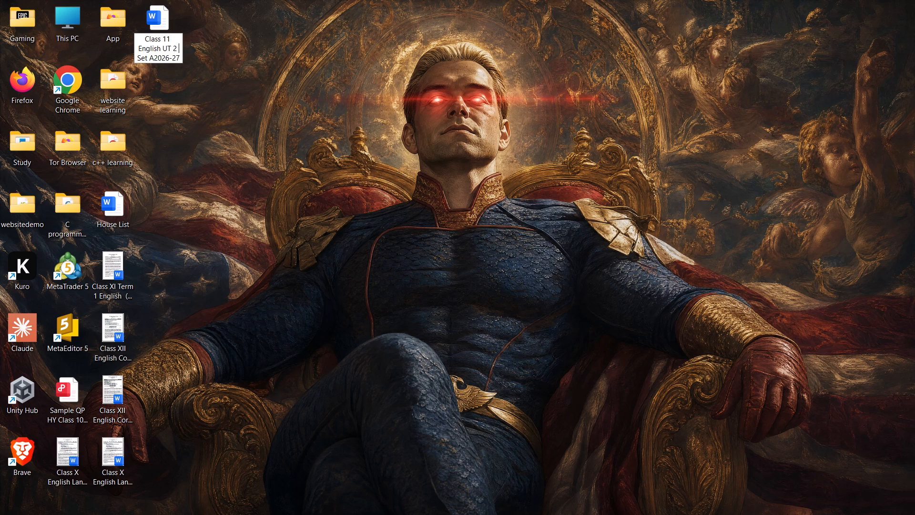
{"action": "left_click", "coordinate": [161, 44]}
{"action": "key", "text": "space"}
{"action": "type", "text": "Core"}
{"action": "key", "text": "space"}
{"action": "key", "text": "Return"}
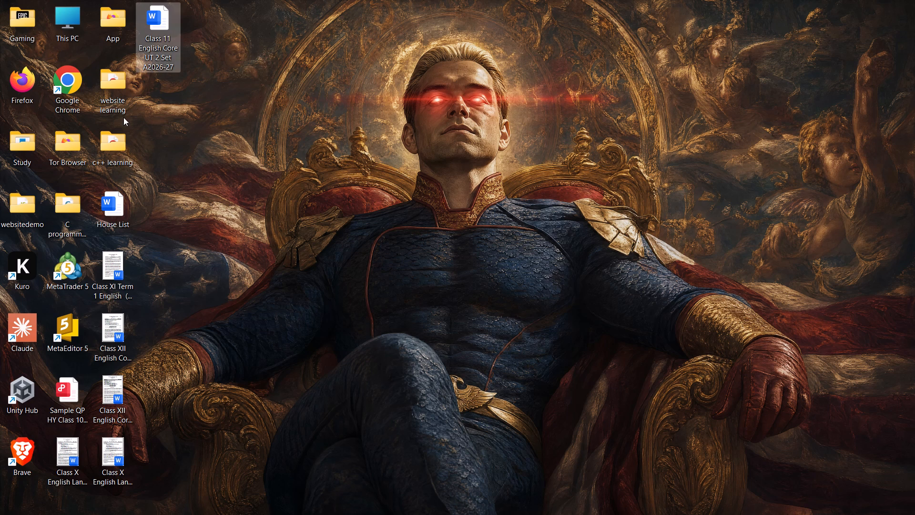
Open the Class 11 English Core UT 2 Set A2026-27 document from the desktop.
{"action": "left_click", "coordinate": [151, 53]}
{"action": "left_click", "coordinate": [151, 53]}
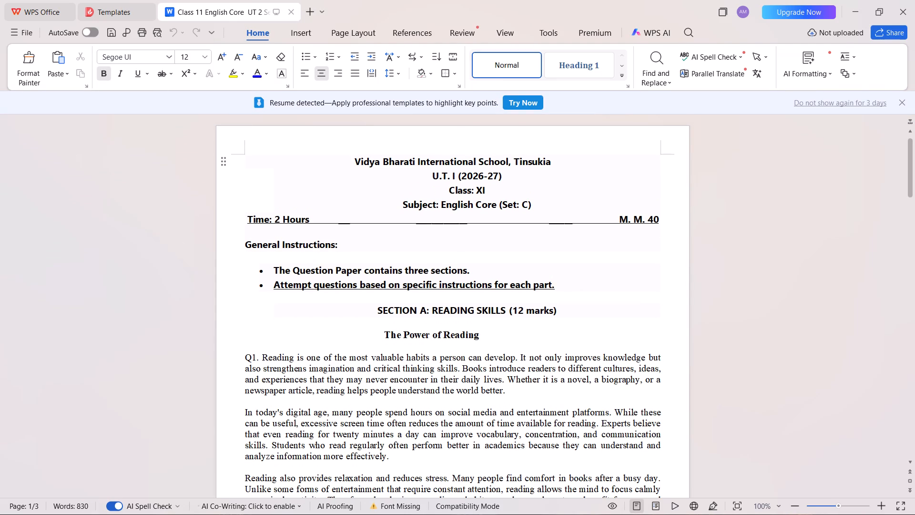
Delete the Section A passage The Power of Reading with all its twelve questions, keeping the Section A and Section B headings.
{"action": "scroll", "coordinate": [337, 332], "scroll_direction": "down", "scroll_amount": 11}
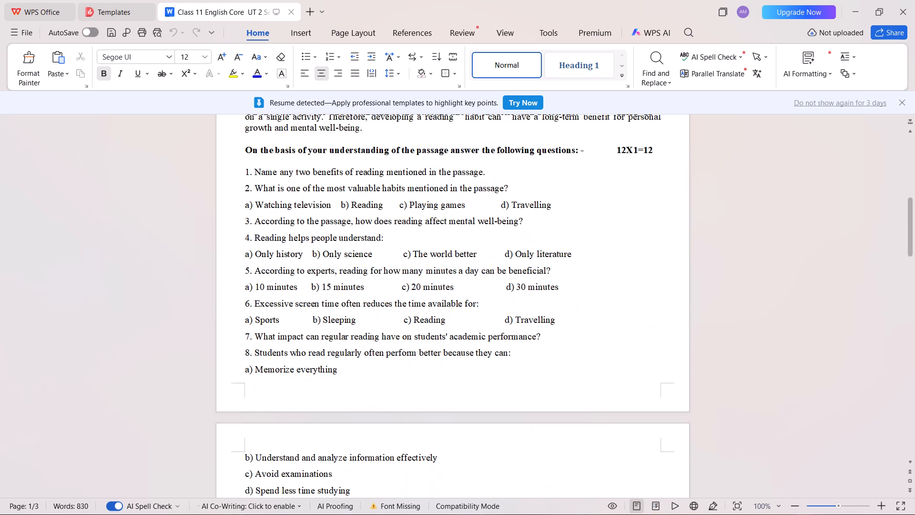
{"action": "scroll", "coordinate": [337, 332], "scroll_direction": "down", "scroll_amount": 4}
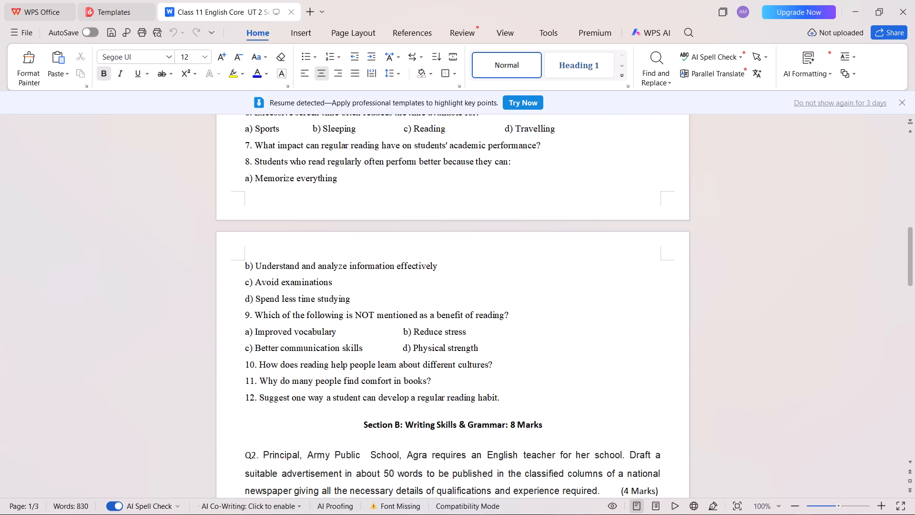
{"action": "left_click_drag", "start_coordinate": [502, 399], "coordinate": [292, 237]}
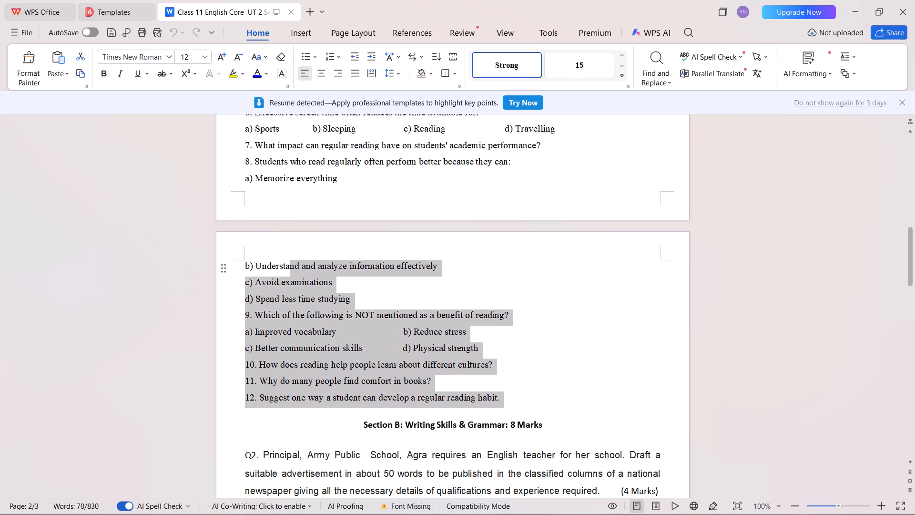
{"action": "left_click_drag", "start_coordinate": [292, 237], "coordinate": [235, 117]}
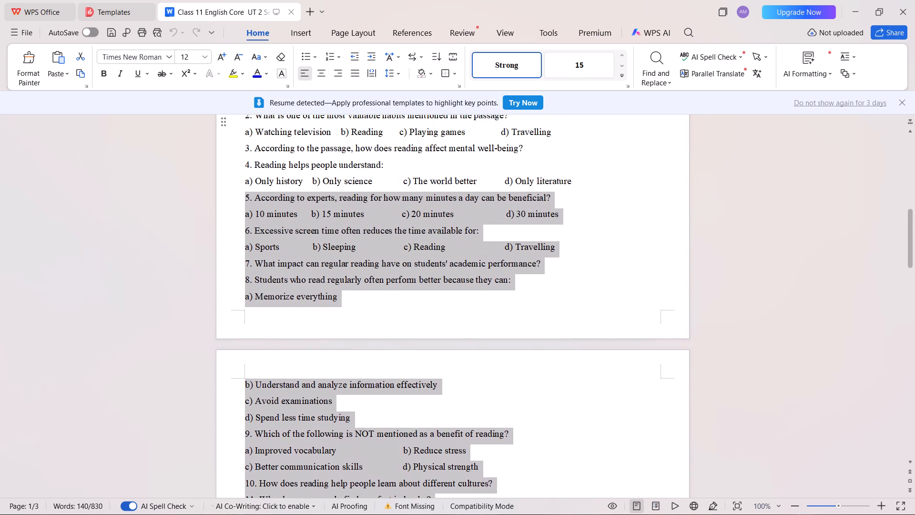
{"action": "left_click_drag", "start_coordinate": [235, 117], "coordinate": [233, 142]}
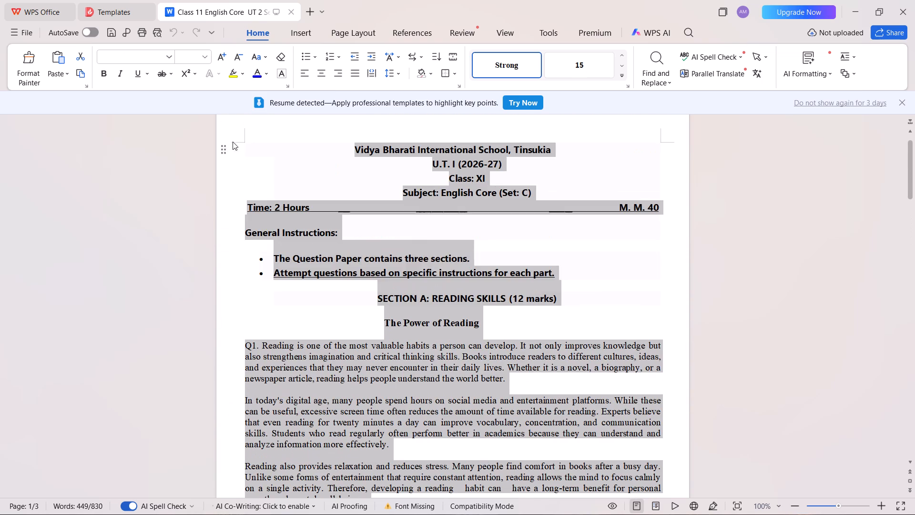
{"action": "left_click_drag", "start_coordinate": [233, 142], "coordinate": [246, 328]}
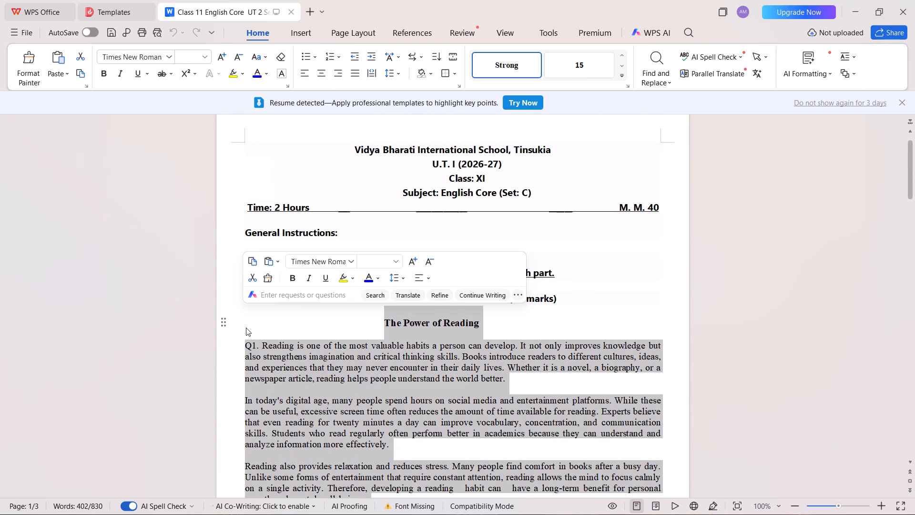
{"action": "key", "text": "period"}
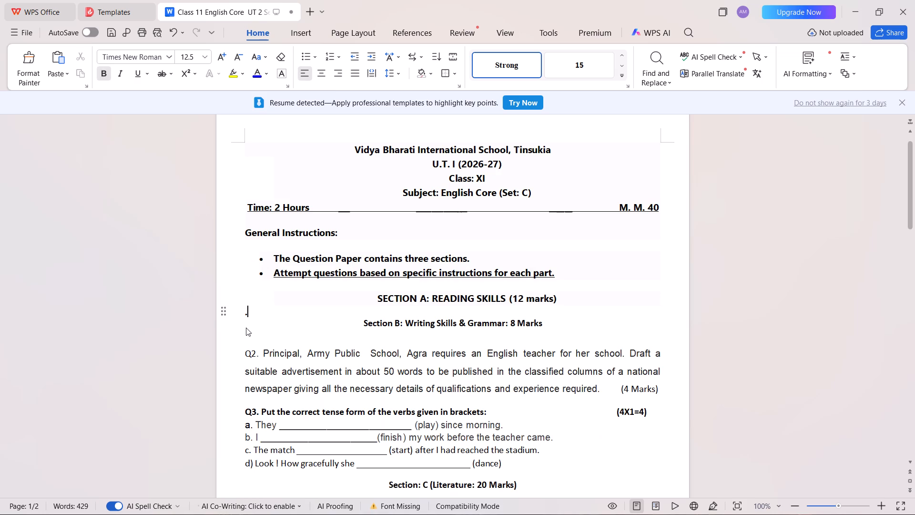
{"action": "key", "text": "BackSpace"}
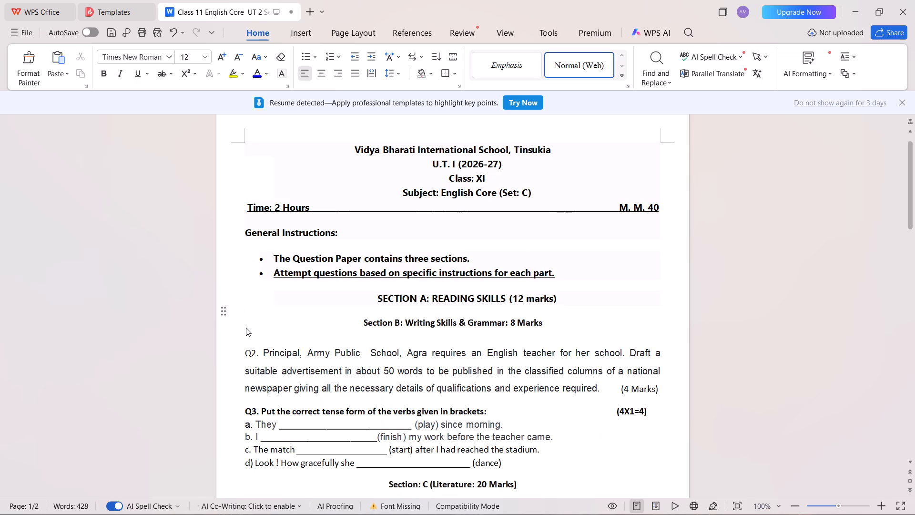
{"action": "left_click", "coordinate": [539, 504]}
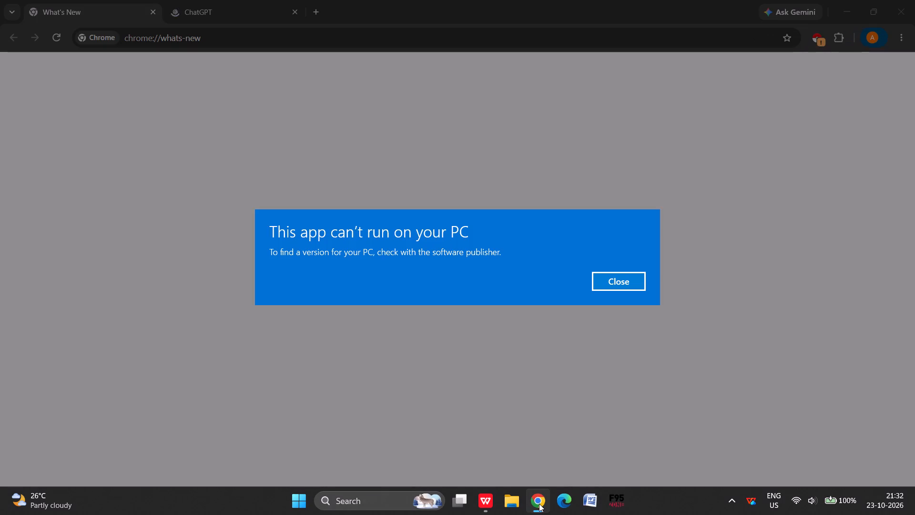
{"action": "left_click", "coordinate": [607, 278]}
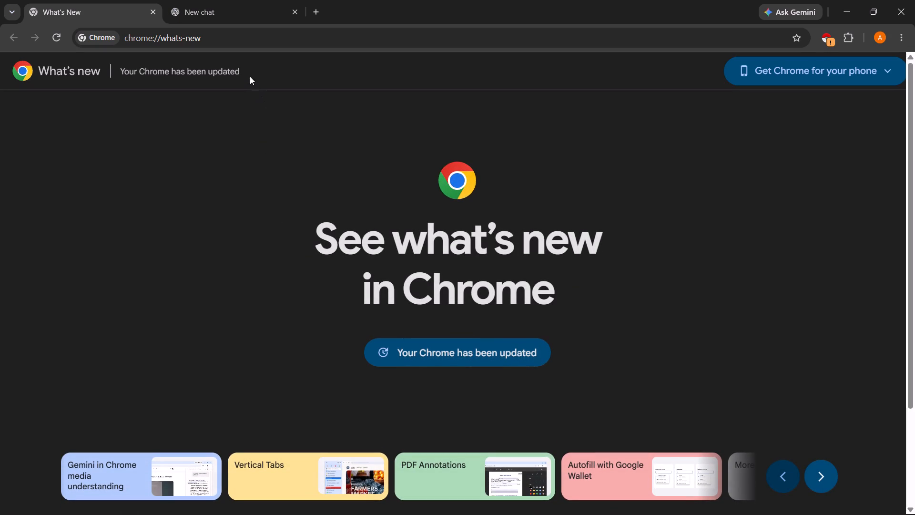